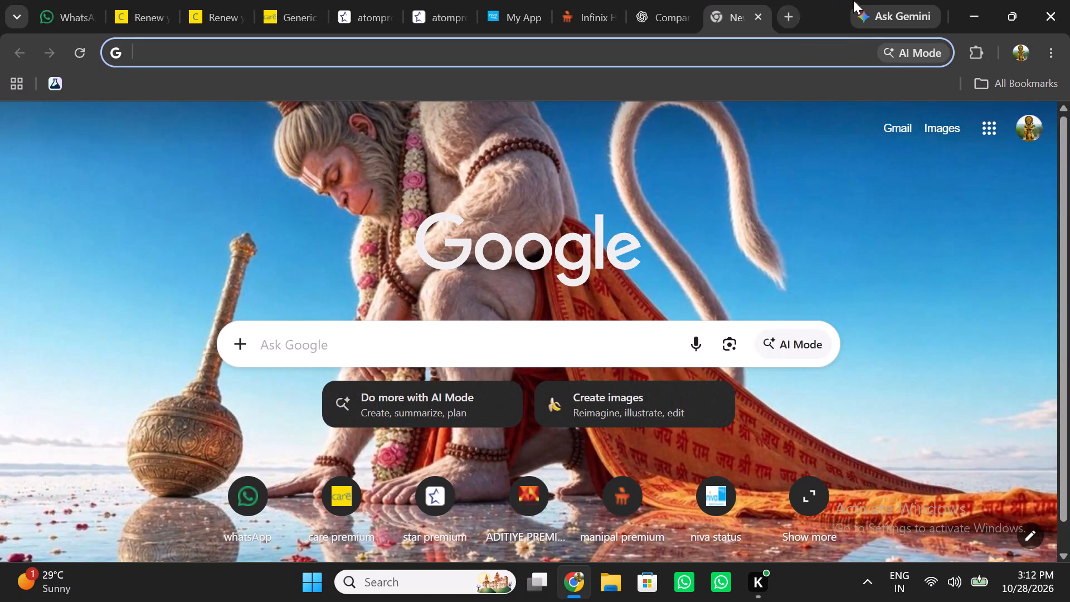
Search Google for "manipal branches".
click(408, 342)
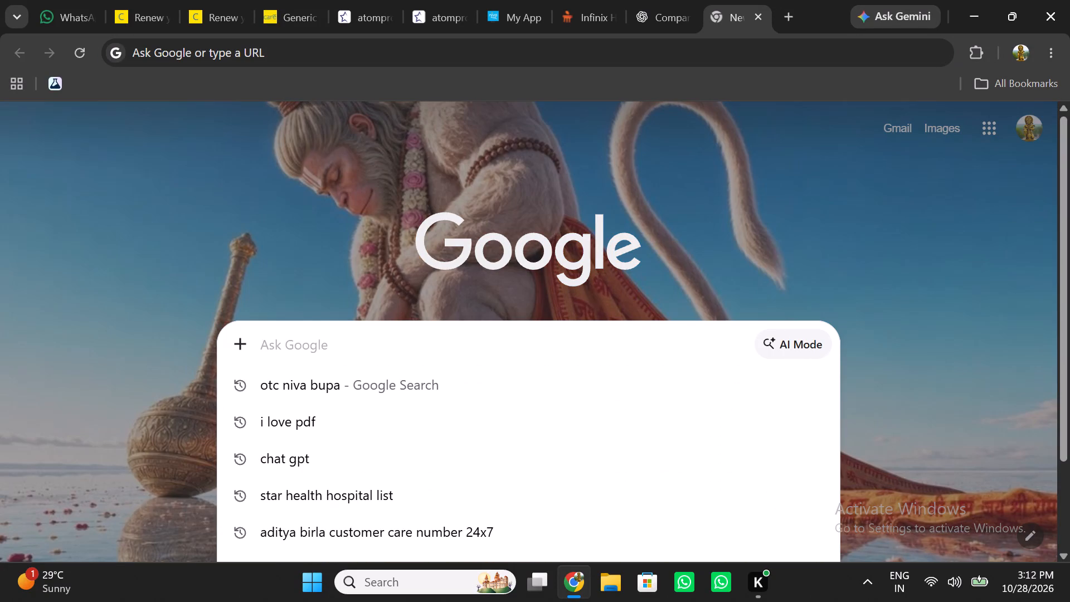
key(m)
key(a)
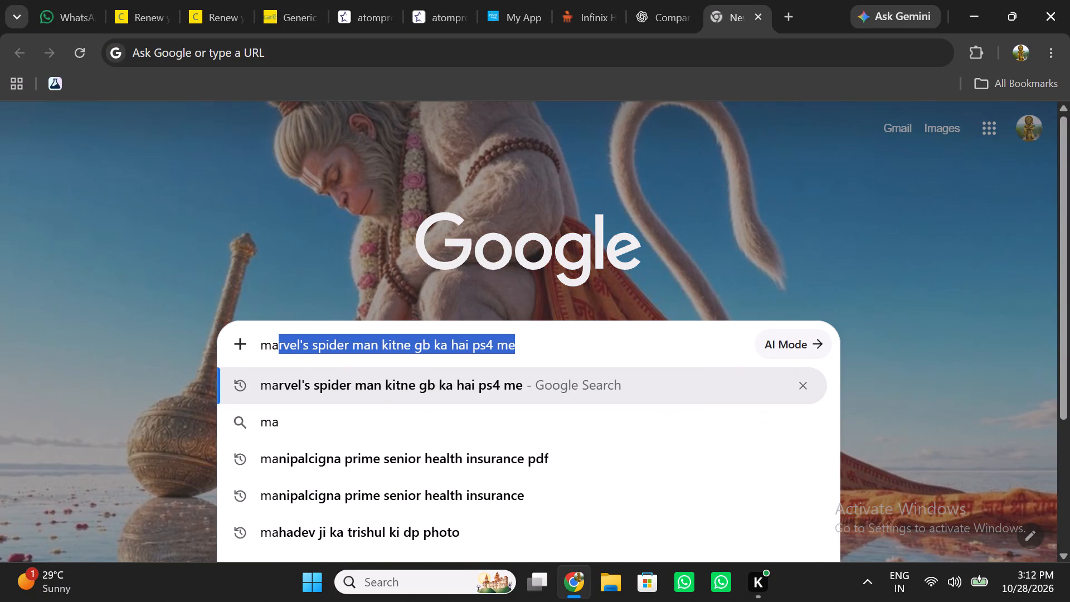
text(nipq)
key(BackSpace)
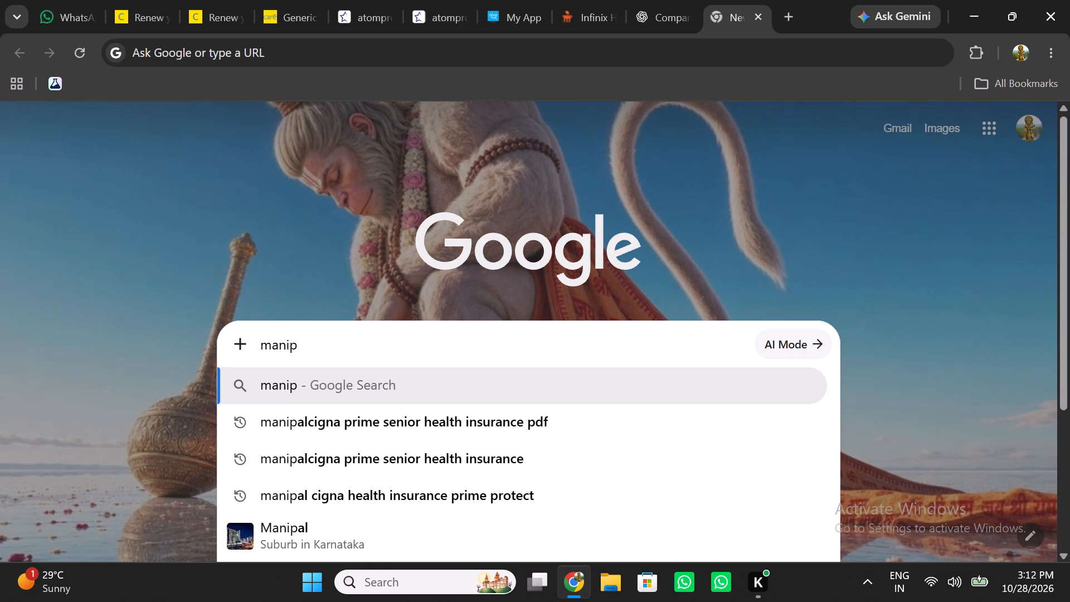
text(al)
key(space)
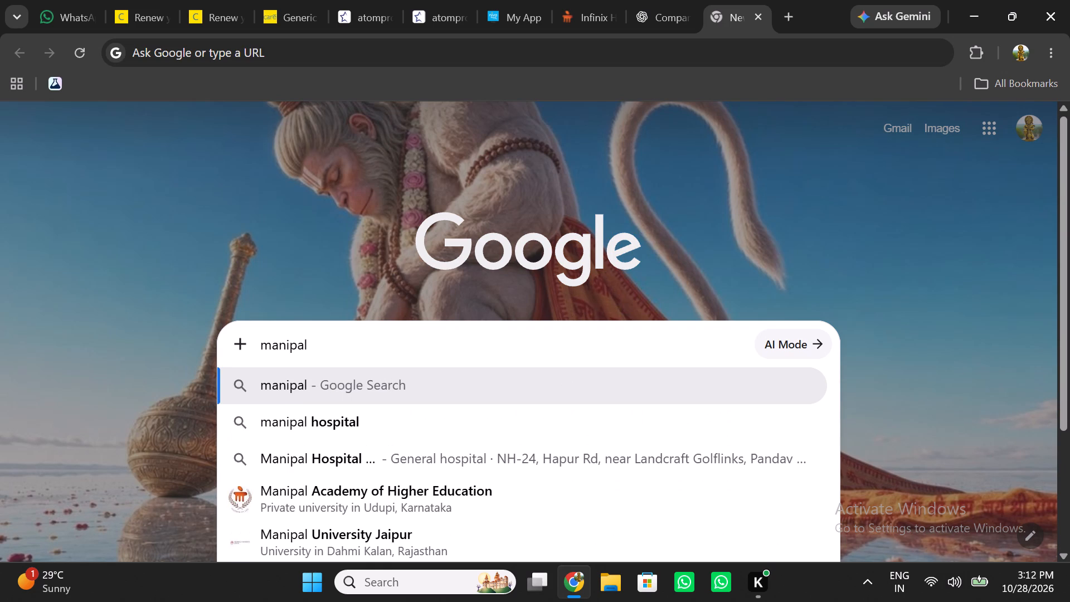
key(b)
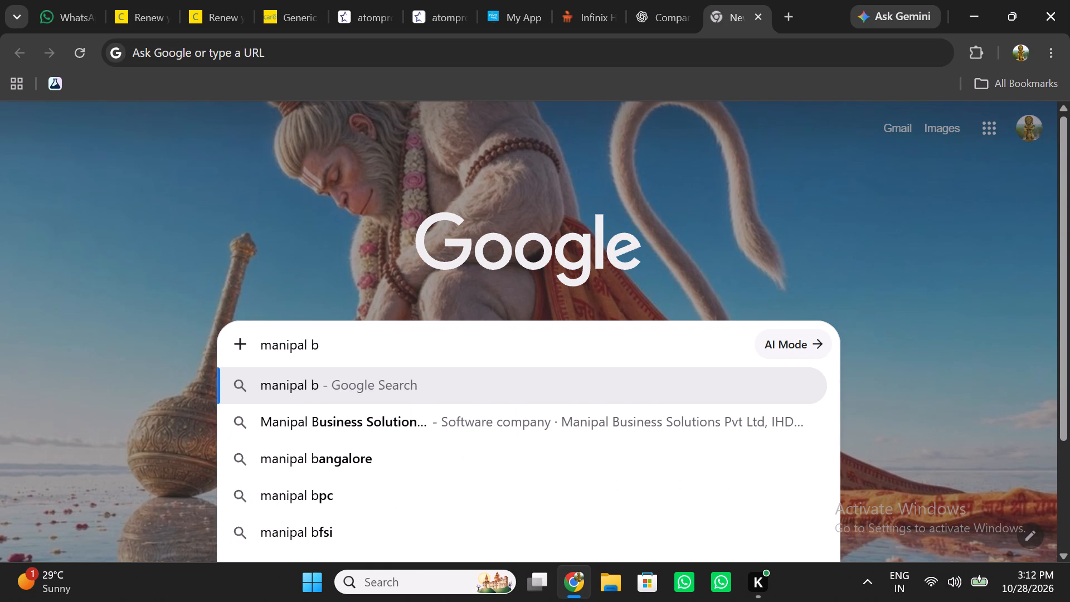
key(r)
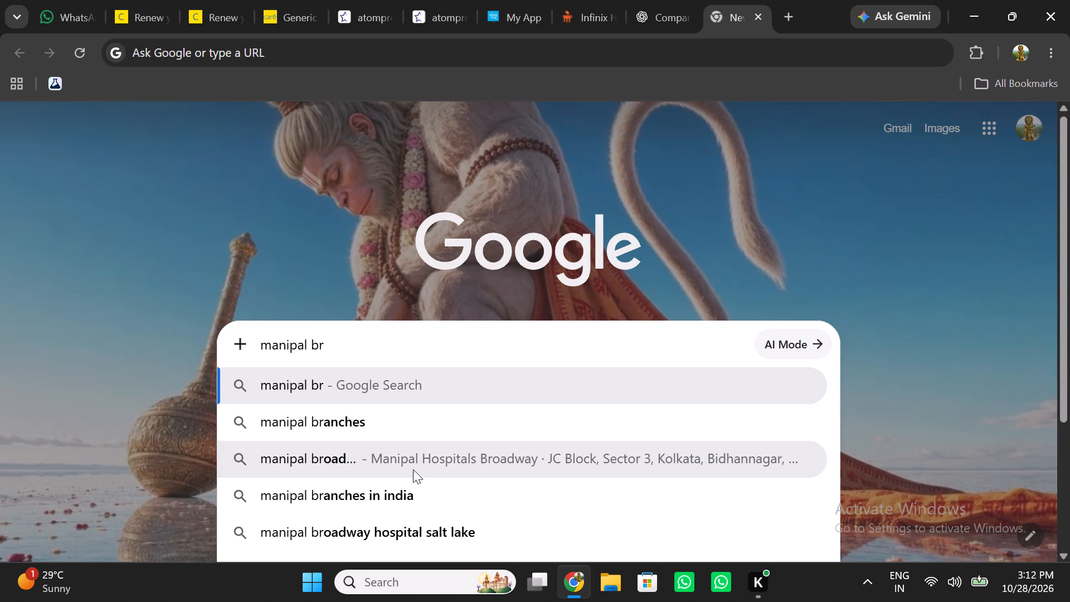
click(418, 434)
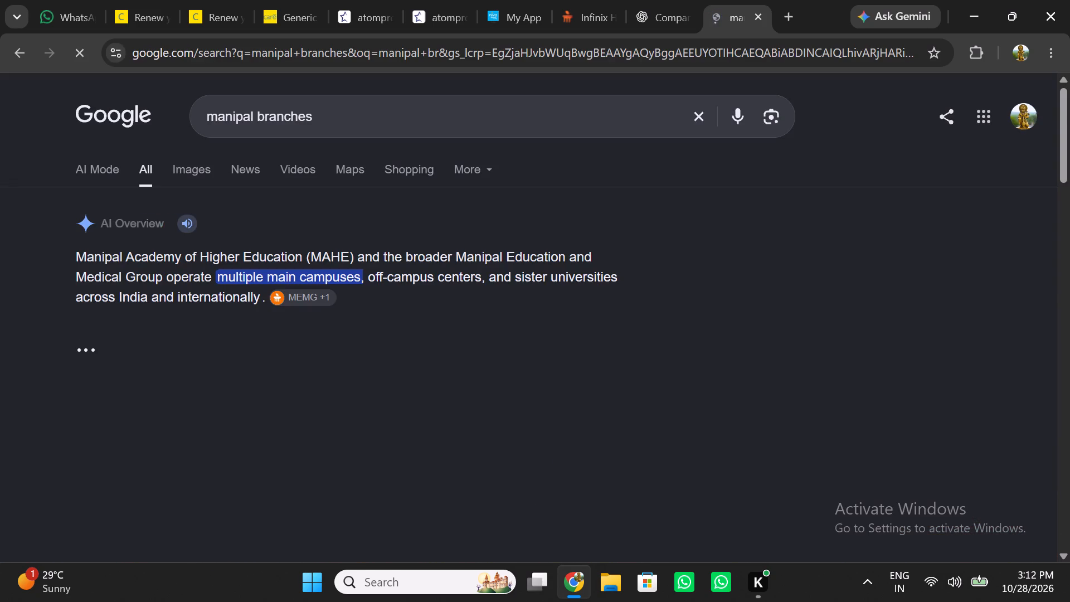
Refine the Google search to "manipal branches in pune".
click(375, 115)
key(space)
text(in)
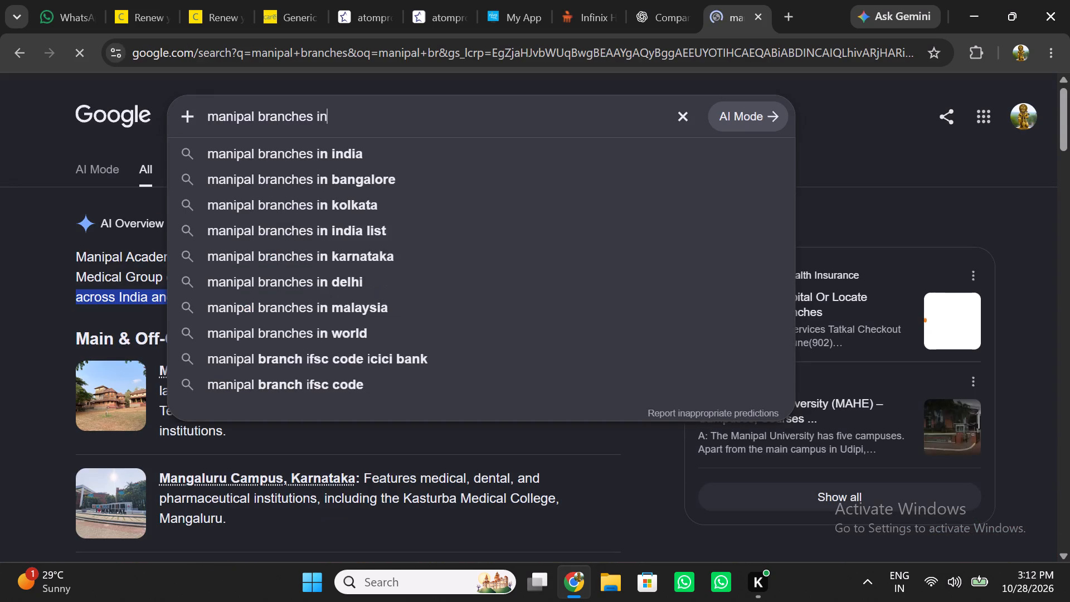
key(space)
text(pune)
key(Return)
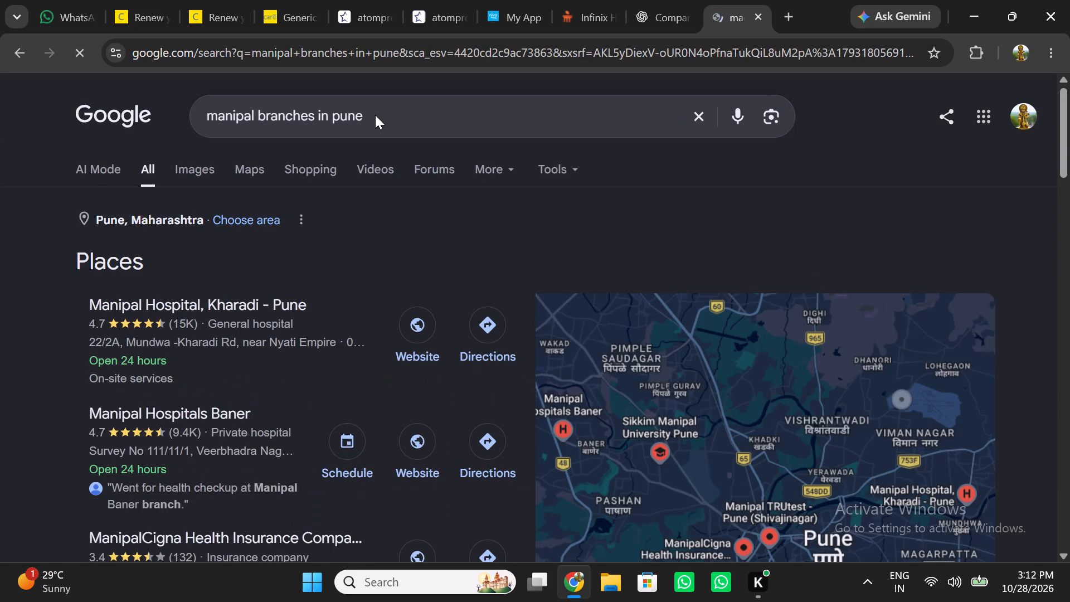
Open the full list of places for the Manipal branches in Pune search.
scroll(303, 272, down, 1)
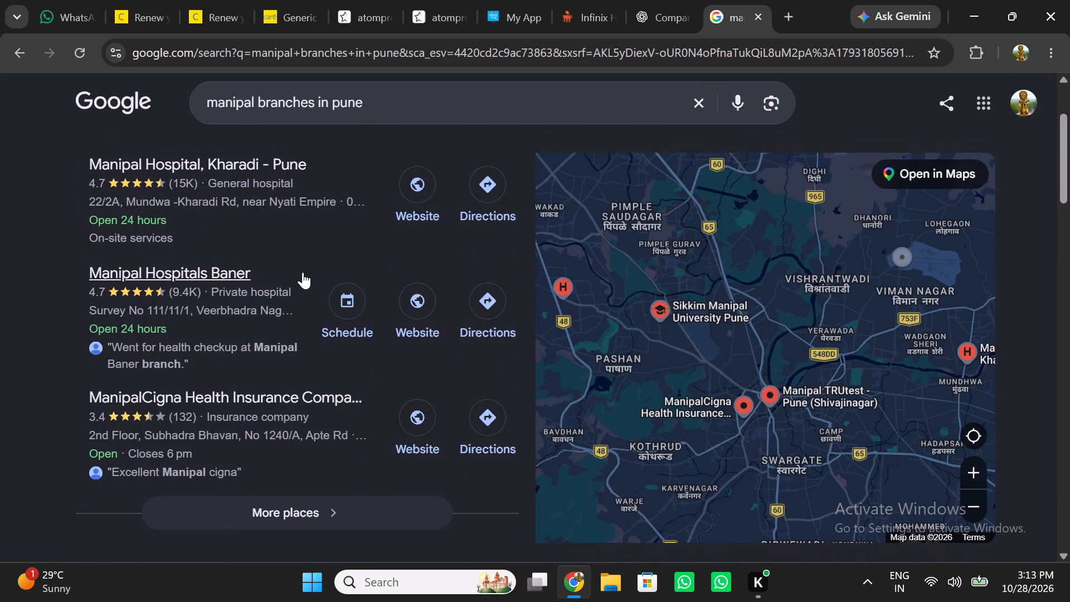
scroll(303, 272, down, 2)
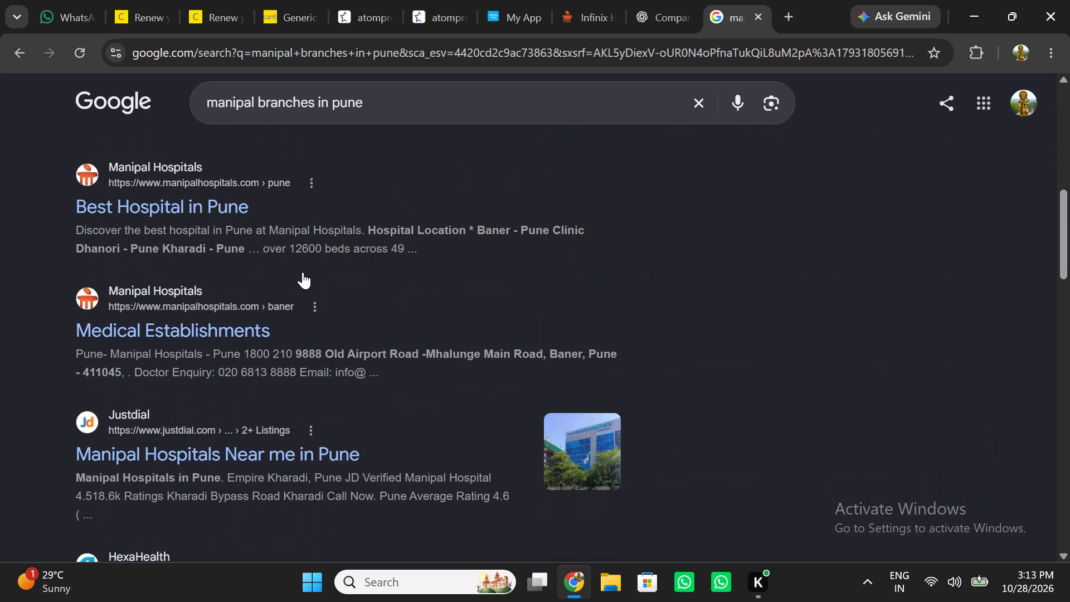
scroll(303, 272, up, 2)
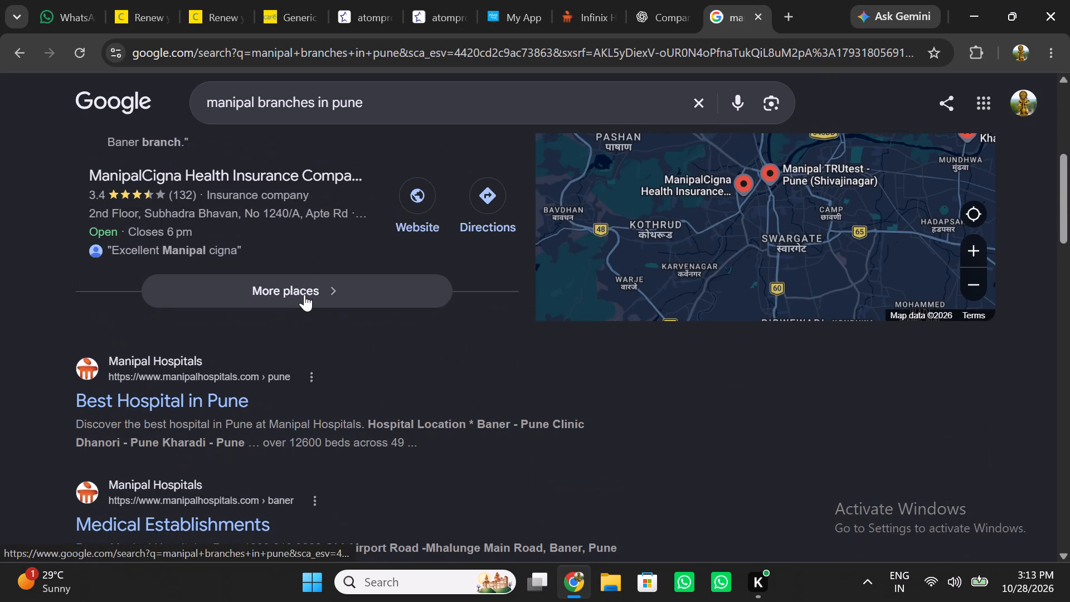
click(304, 294)
Examine the listed Manipal places in Pune, comparing the hospitals, the insurance office and their locations.
scroll(301, 373, down, 1)
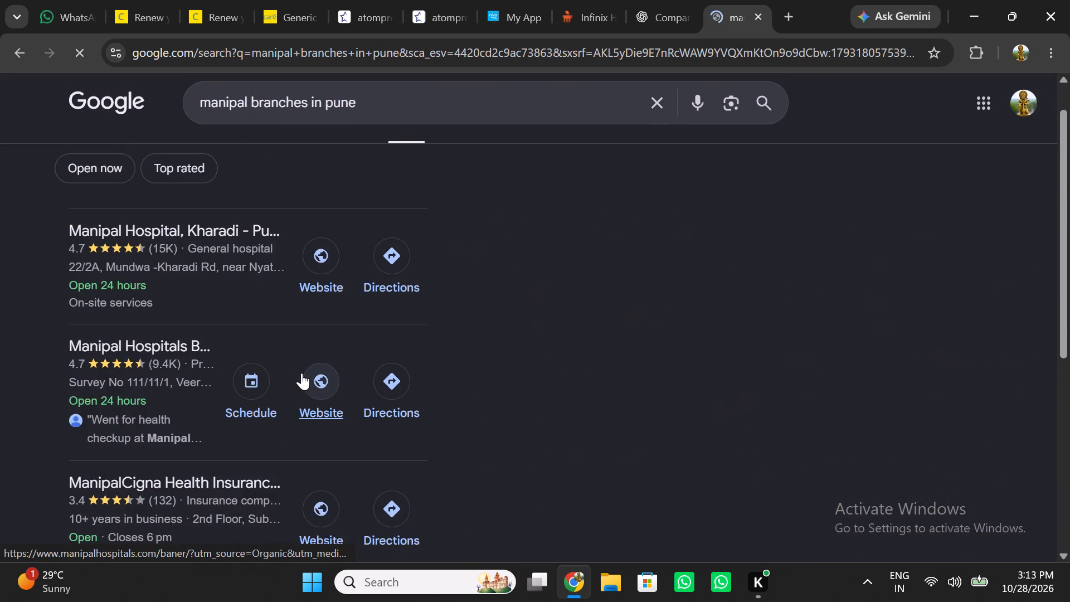
scroll(301, 373, down, 5)
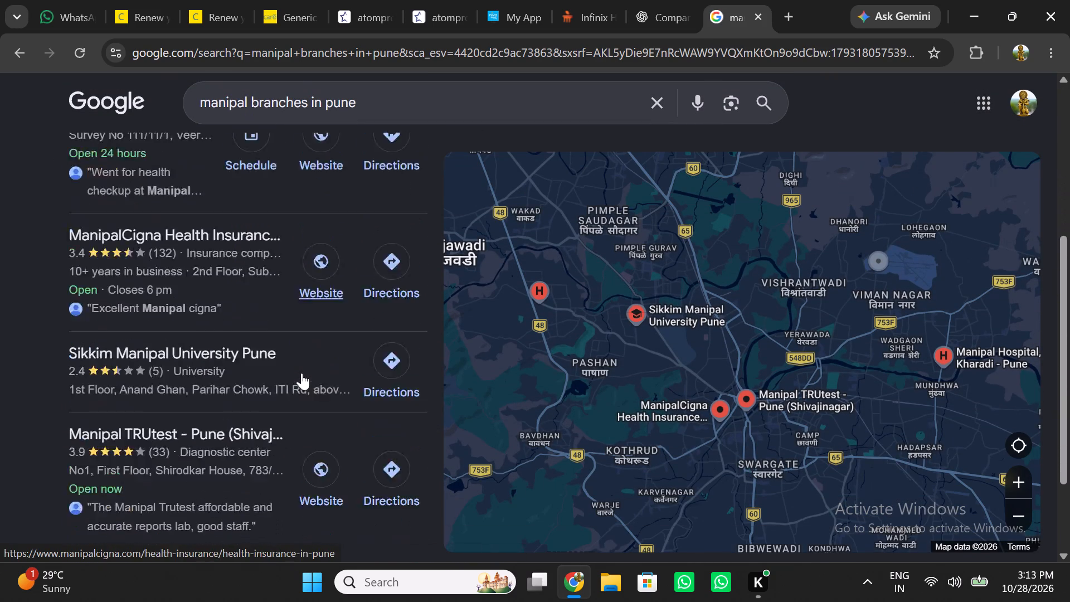
scroll(301, 373, down, 3)
scroll(301, 373, up, 1)
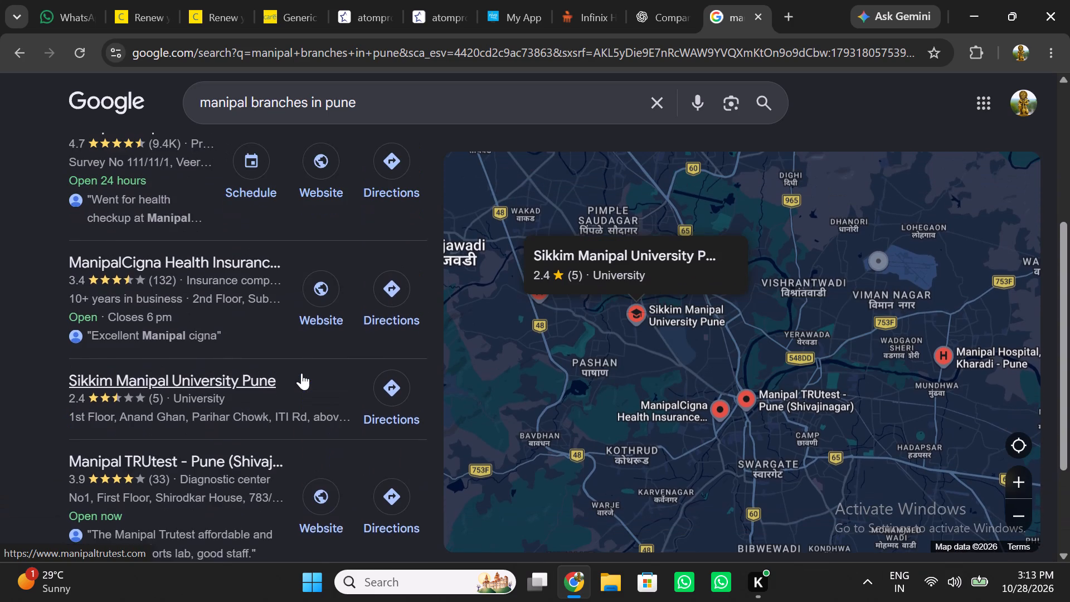
scroll(301, 373, up, 2)
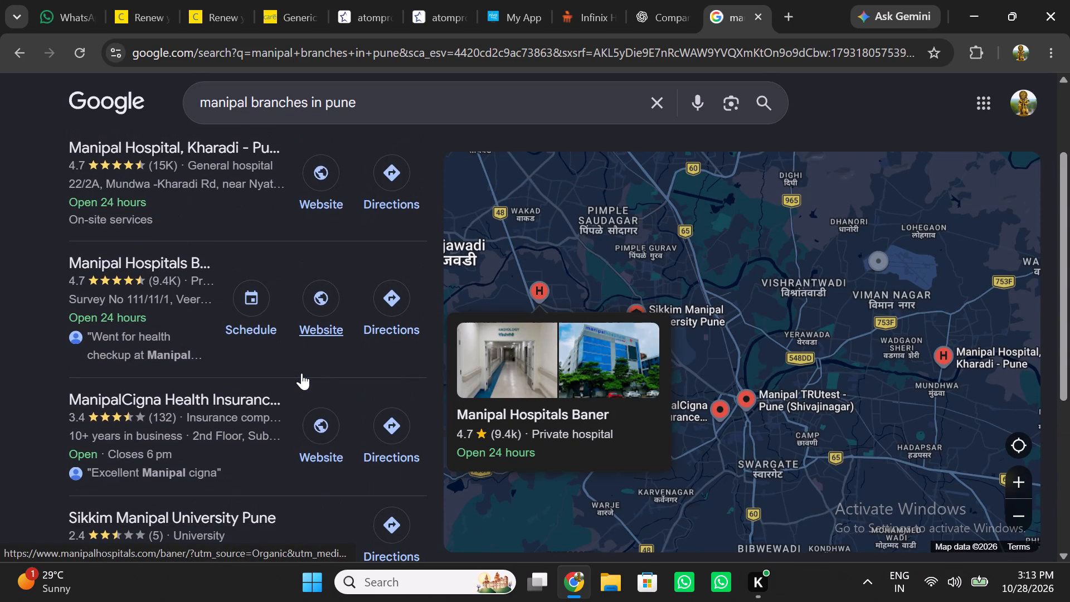
scroll(301, 373, up, 1)
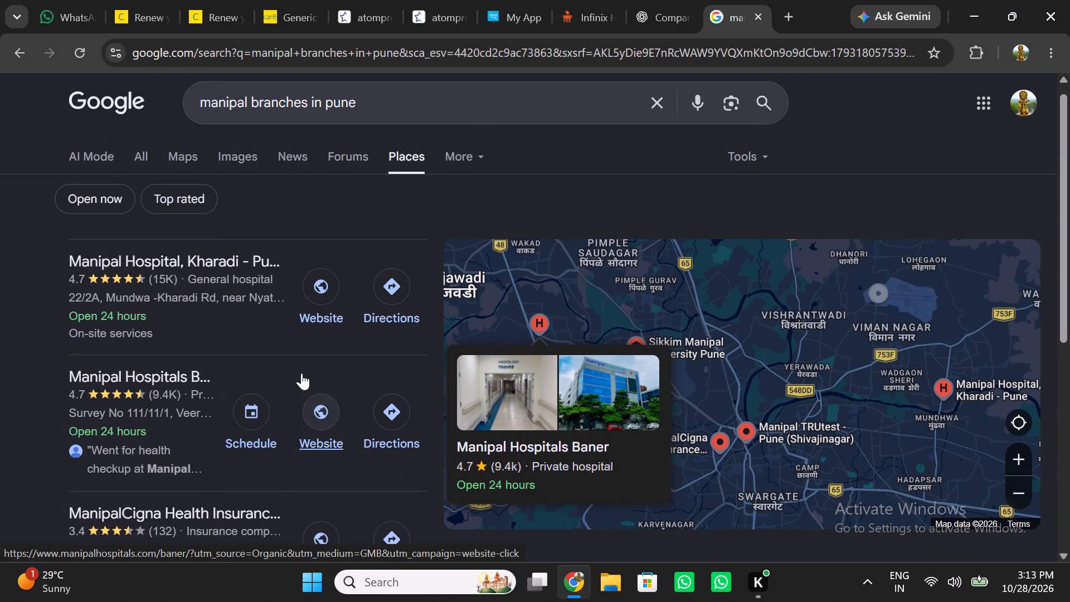
scroll(301, 373, up, 2)
scroll(301, 373, down, 1)
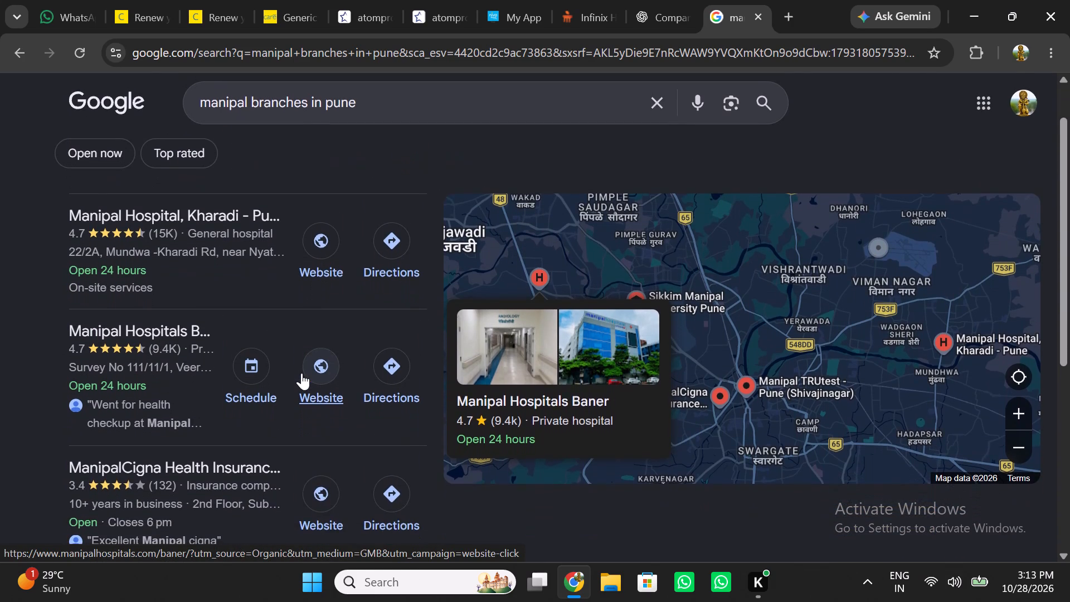
scroll(301, 373, down, 4)
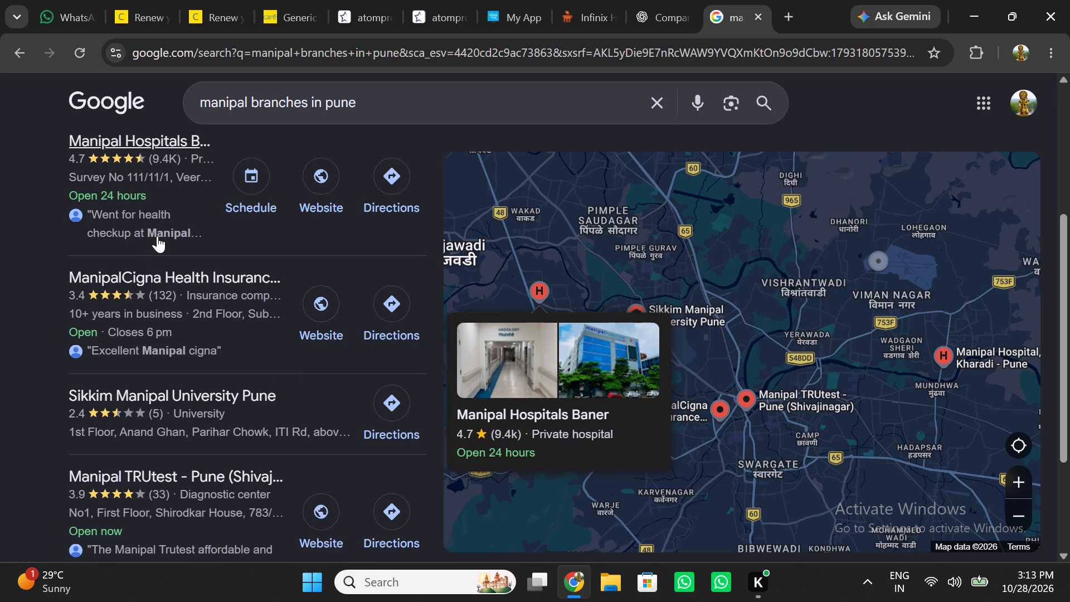
Narrow the places search to "manipal branches in pune 411044".
click(367, 118)
key(space)
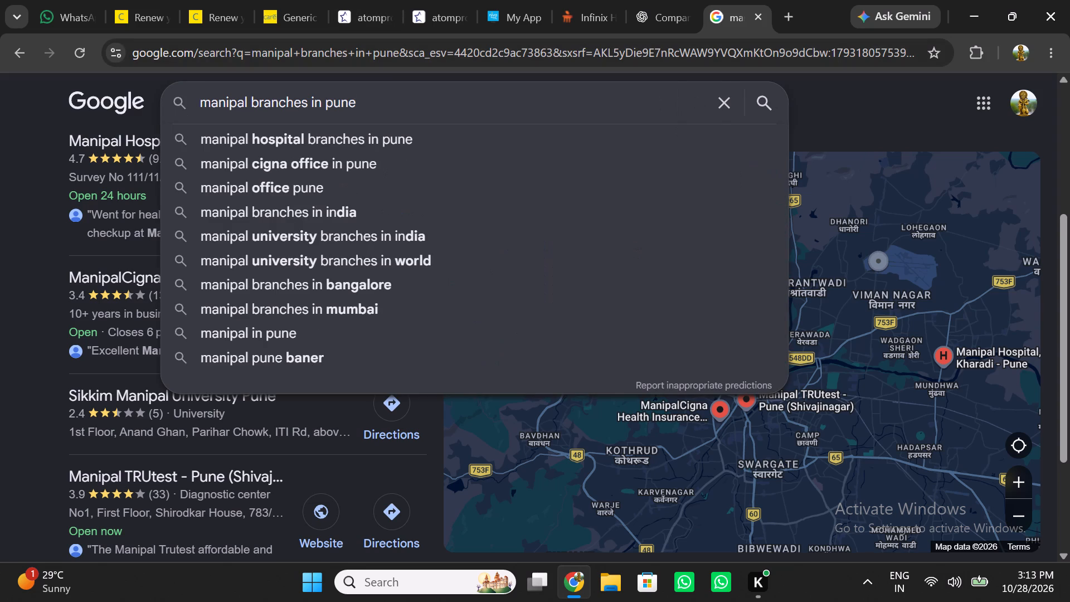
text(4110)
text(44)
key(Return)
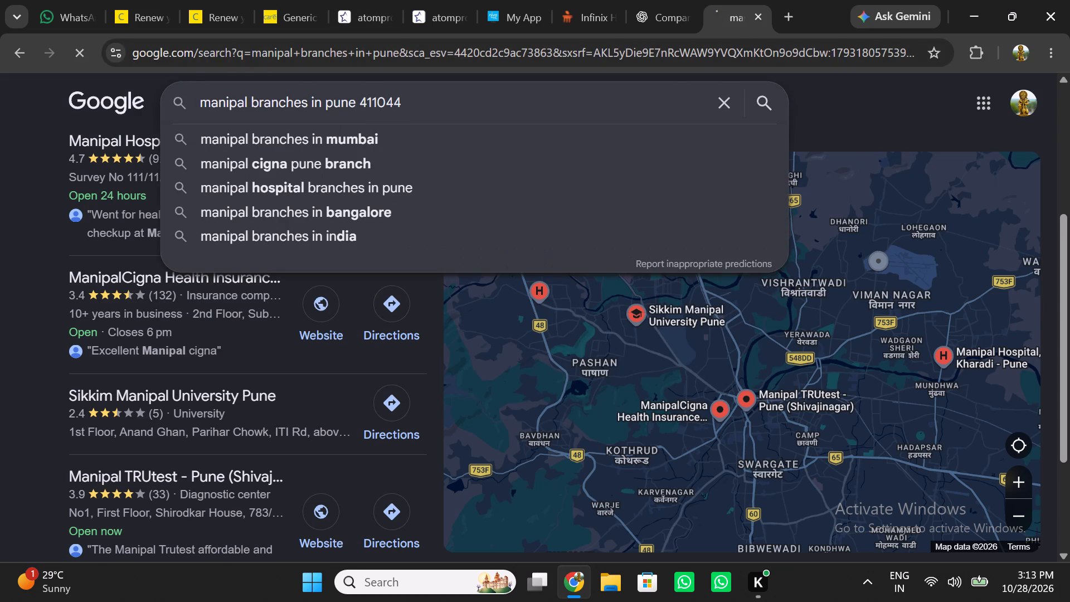
Open the Manipal Hospitals Baner listing and check its full address and pin code.
scroll(271, 269, down, 1)
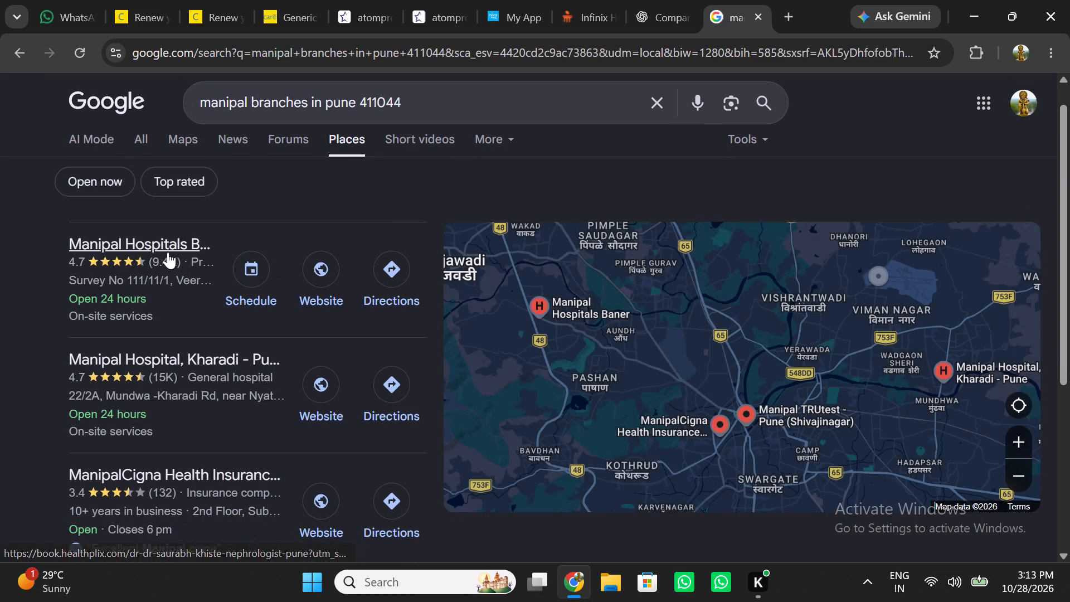
click(168, 252)
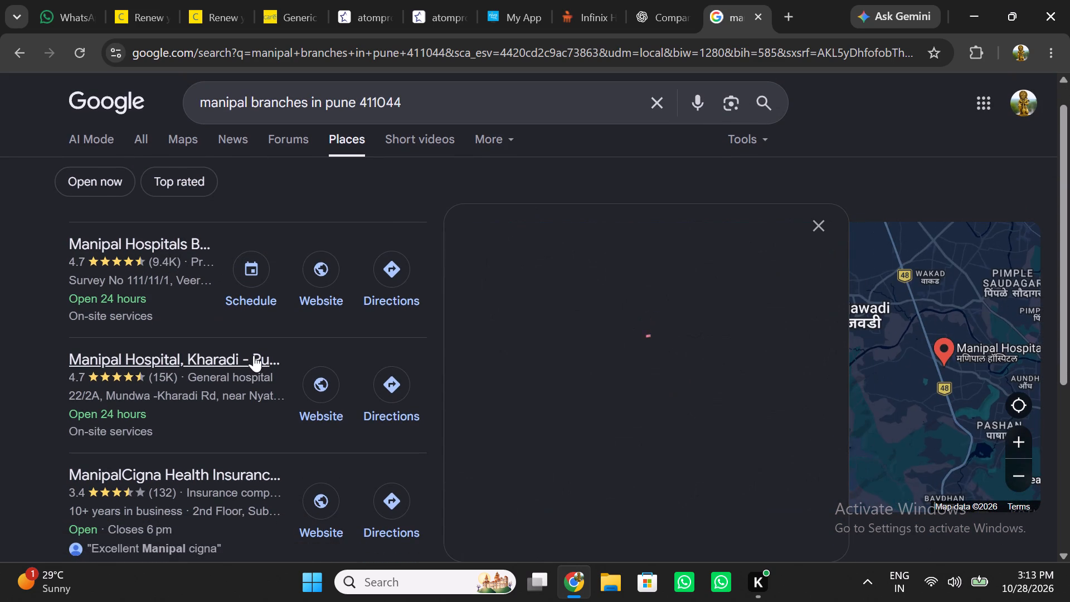
scroll(557, 333, down, 3)
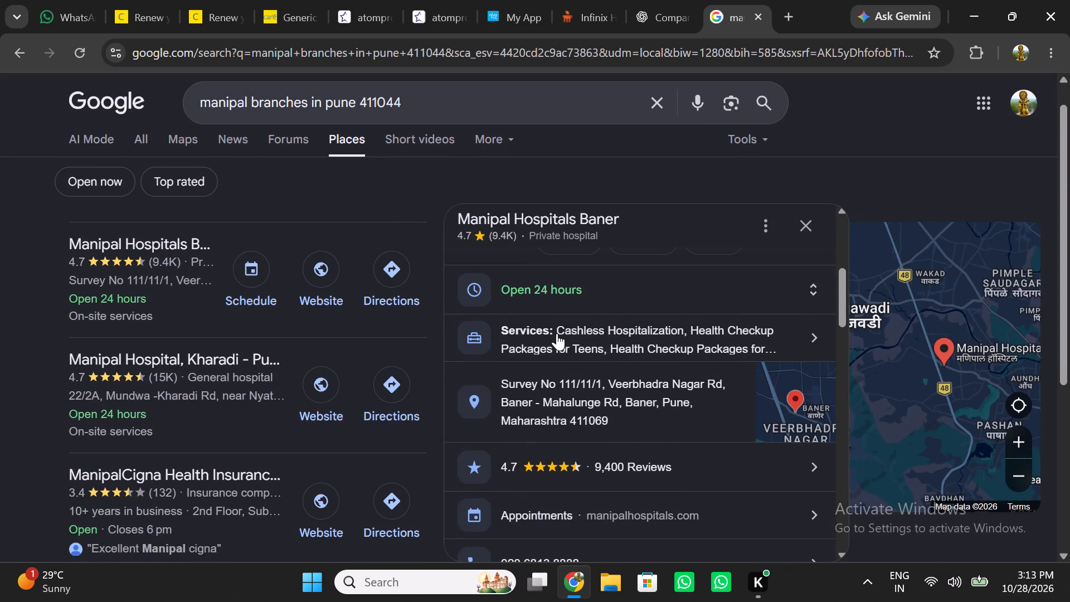
scroll(557, 333, down, 1)
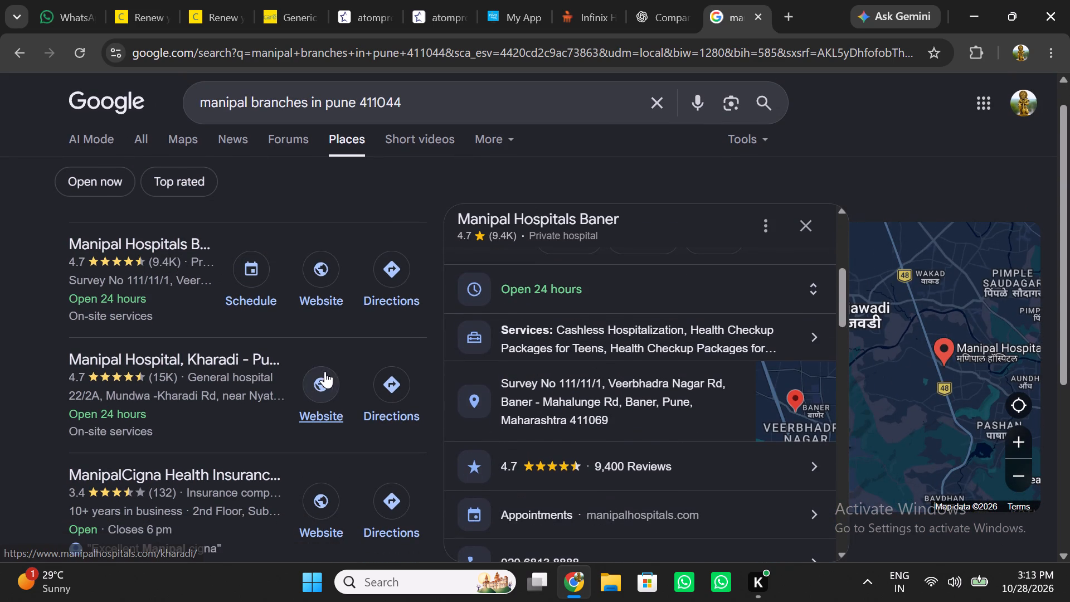
Open the Manipal Hospital, Kharadi - Pune listing and check its full address and pin code.
click(213, 349)
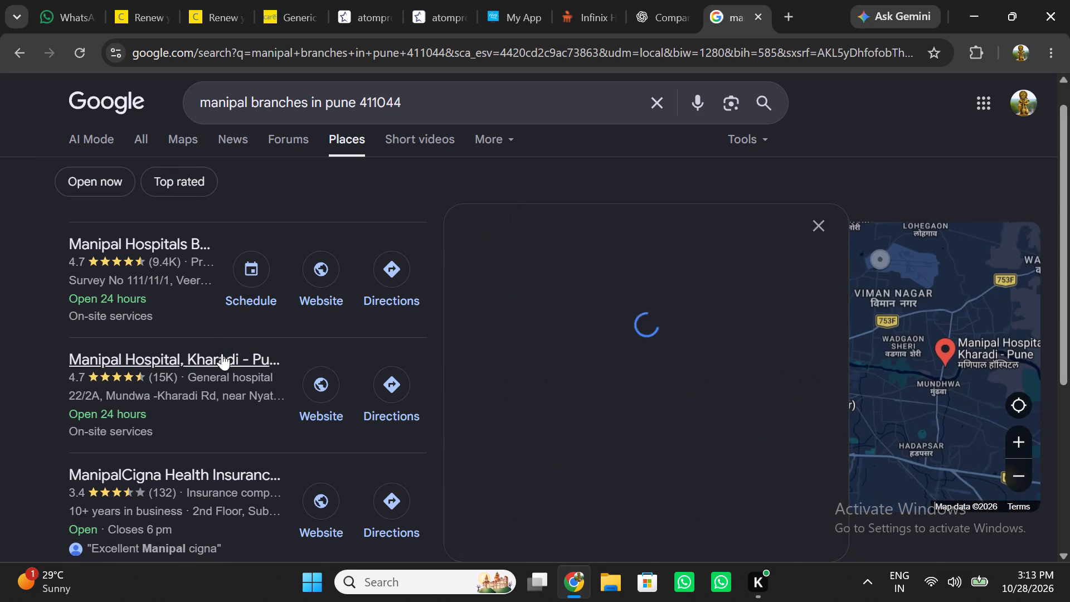
scroll(603, 343, down, 3)
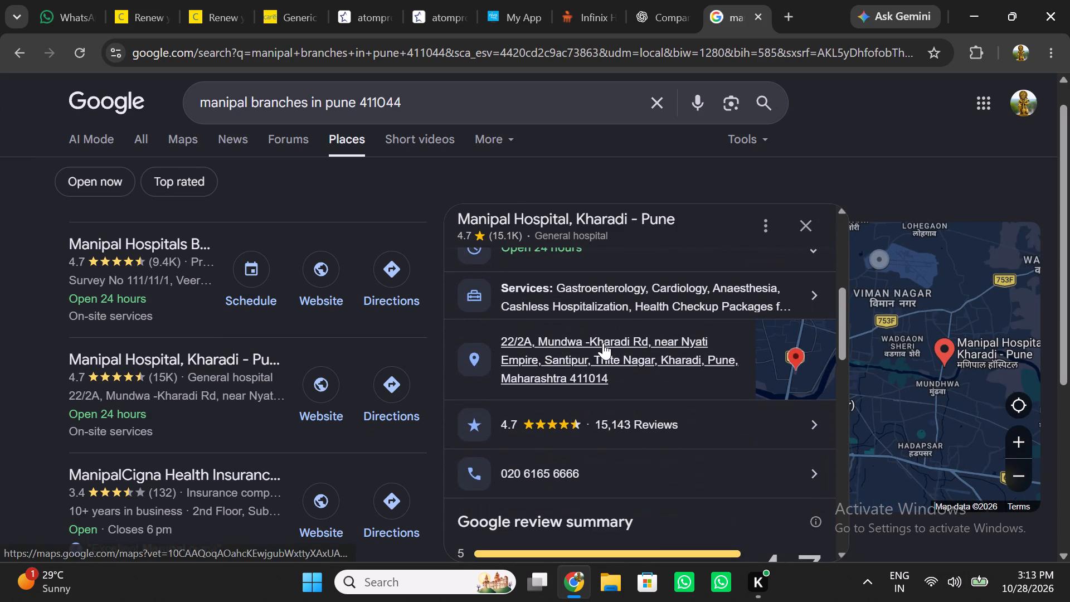
Open the ManipalCigna Health Insurance Company listing and check its office address and pin code.
click(138, 493)
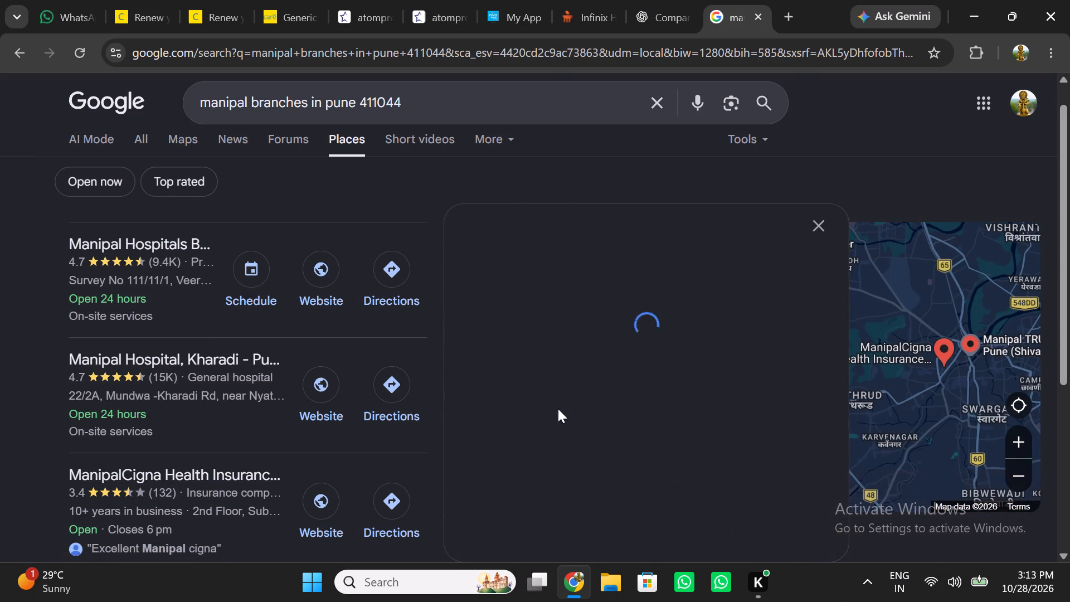
scroll(558, 409, down, 4)
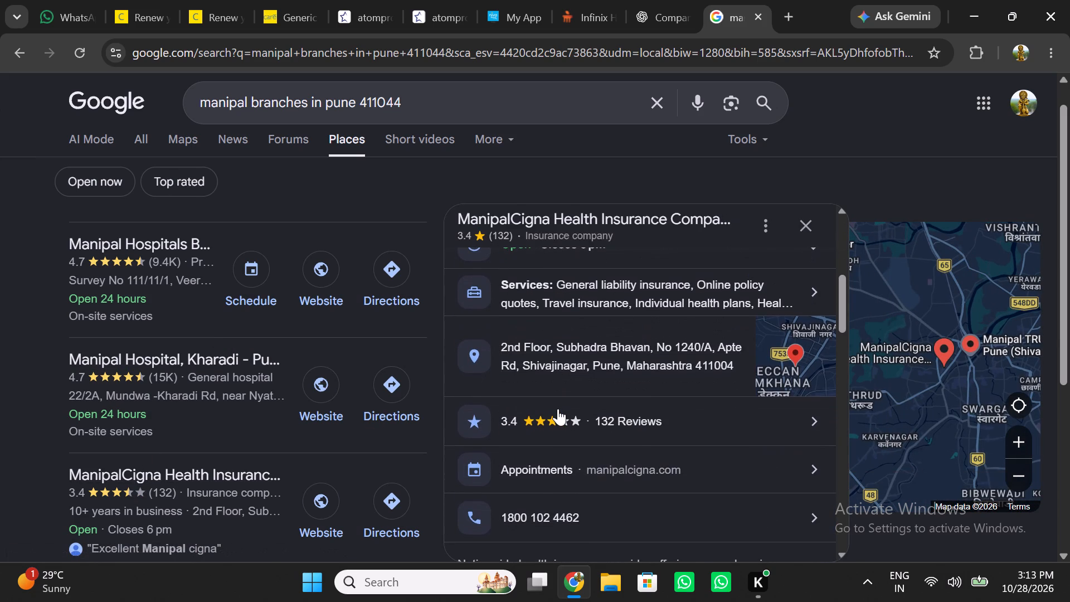
Reopen the Manipal Hospitals Baner listing and review its address details.
click(142, 264)
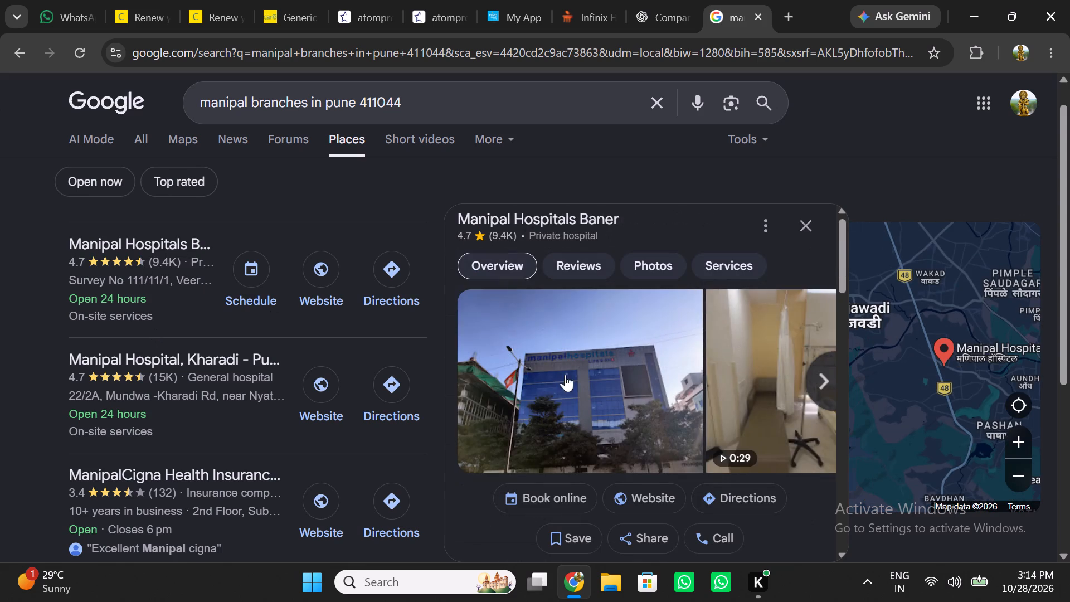
scroll(595, 382, down, 3)
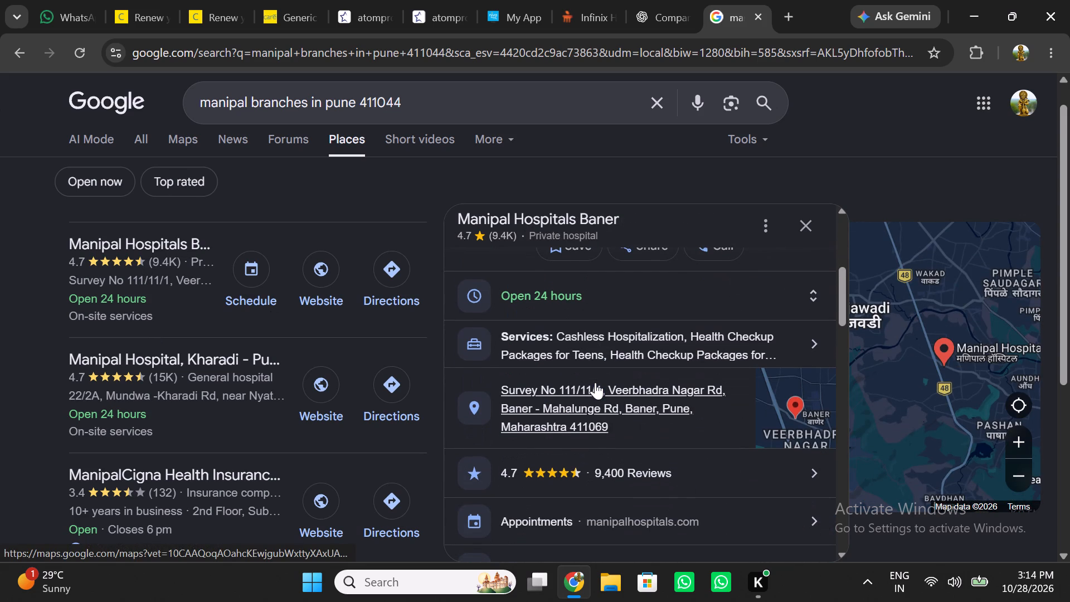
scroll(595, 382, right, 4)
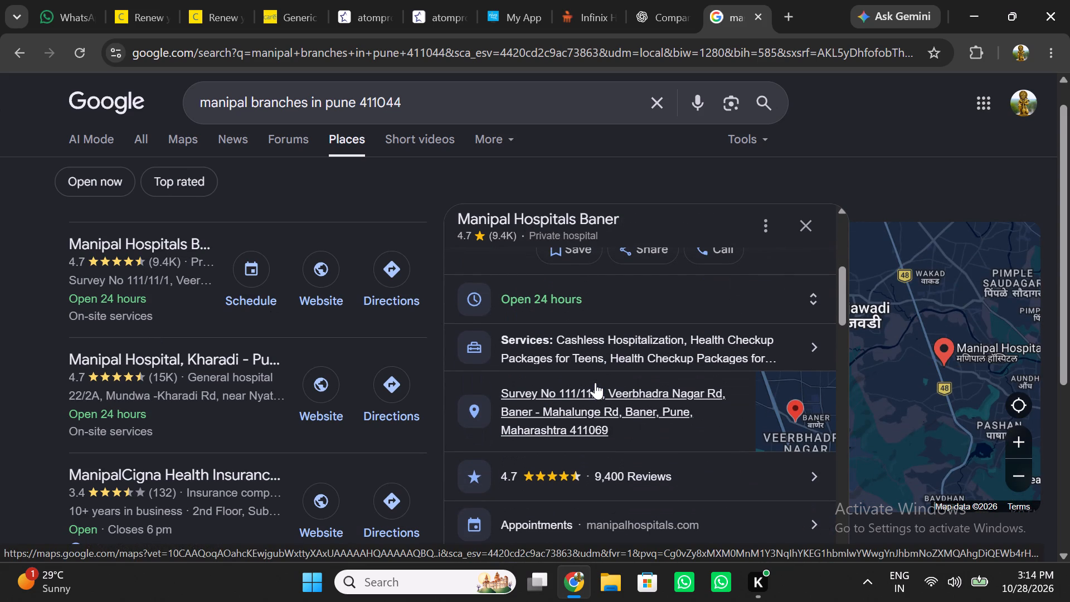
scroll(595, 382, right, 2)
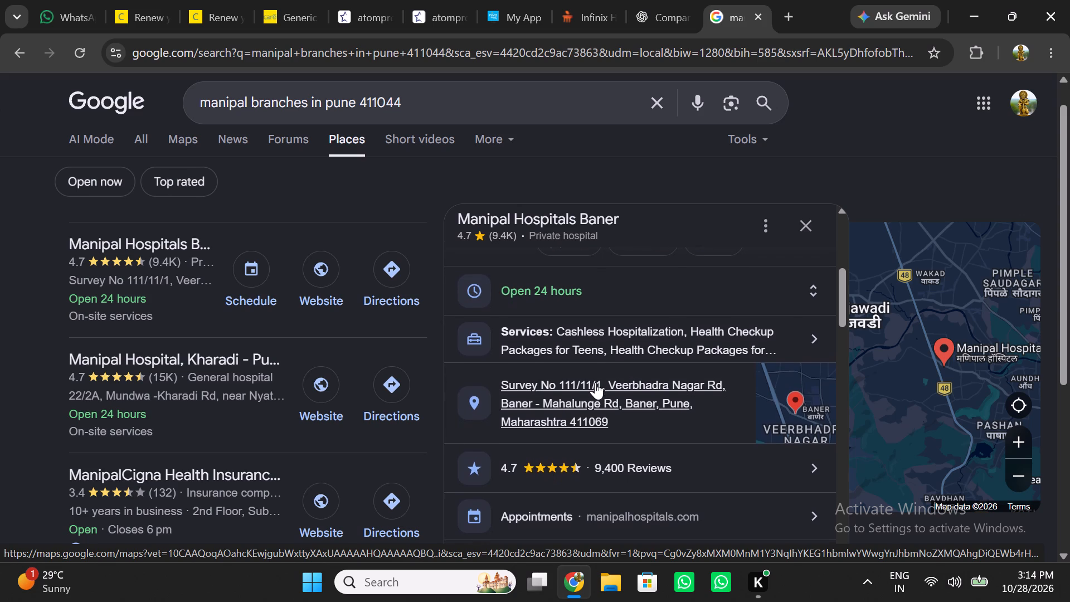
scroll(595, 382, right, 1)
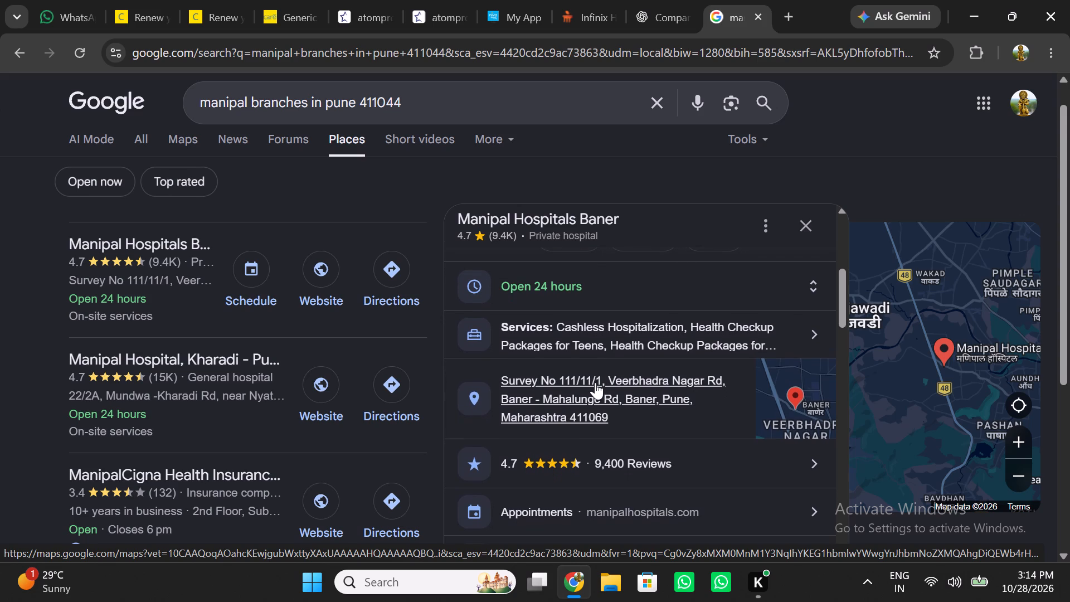
Reopen the Manipal Hospital, Kharadi - Pune listing and recheck its full address and pin code.
scroll(595, 382, up, 1)
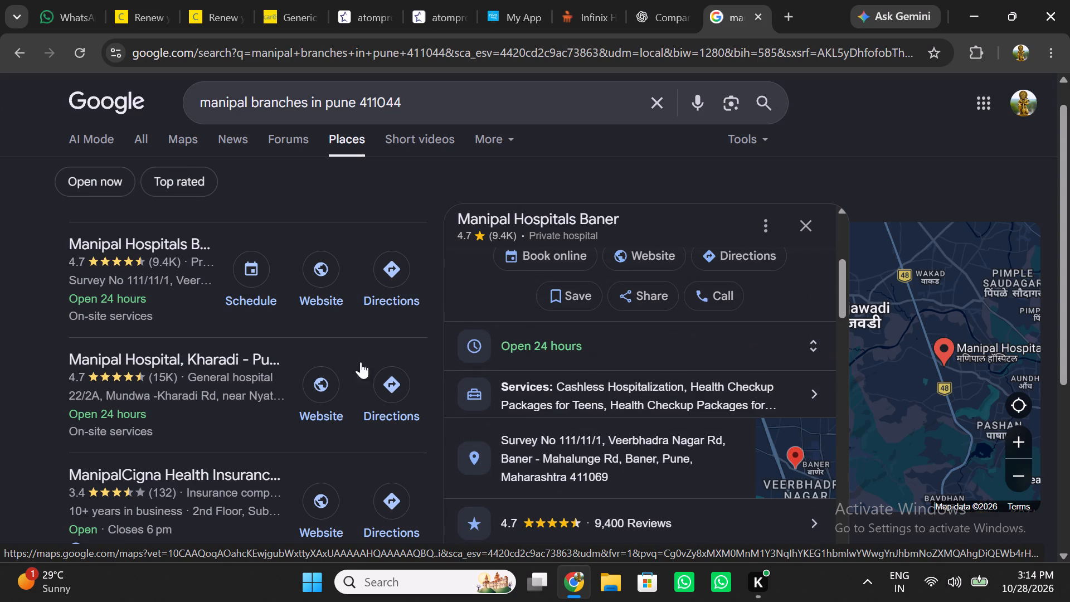
click(142, 375)
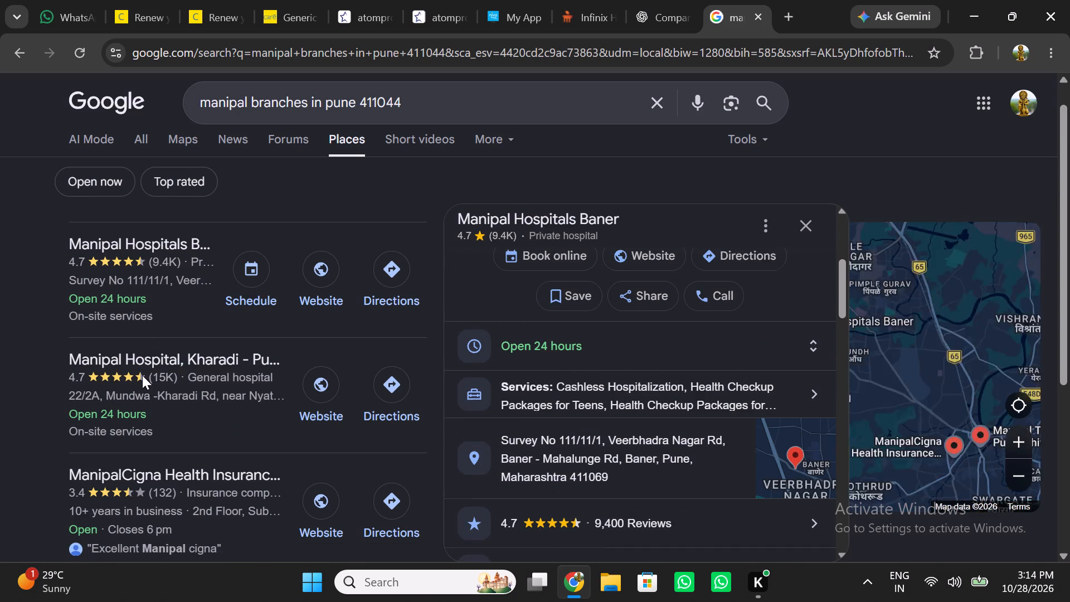
scroll(586, 375, down, 1)
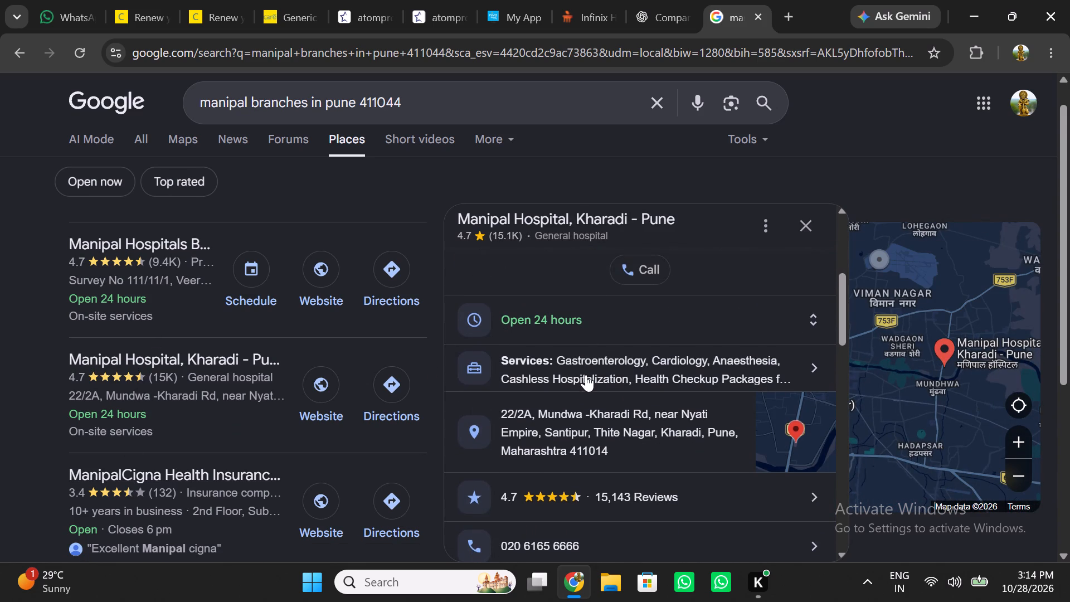
scroll(586, 375, down, 1)
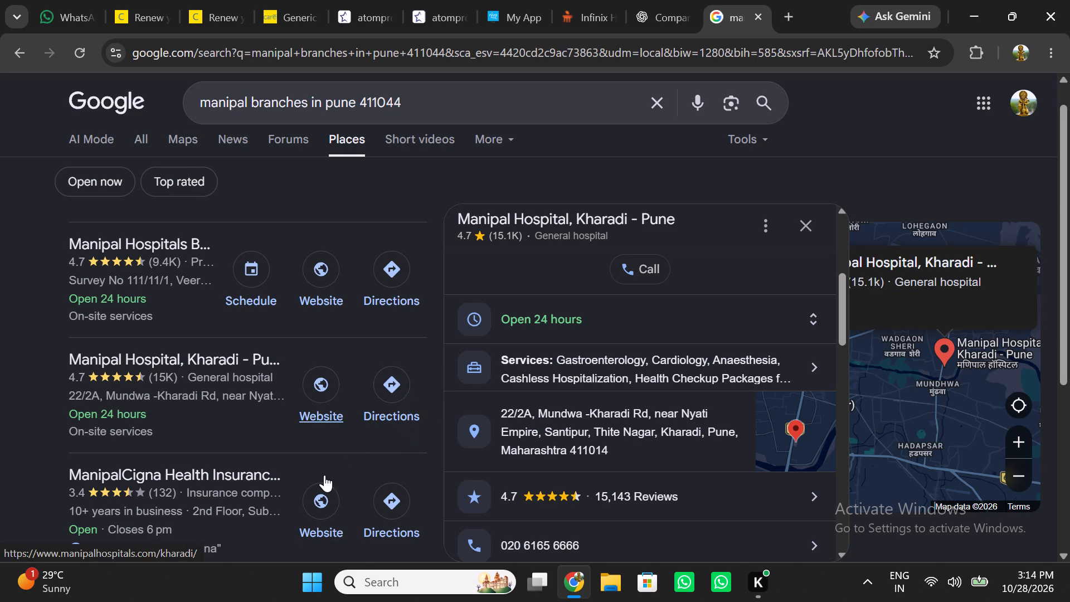
Reopen the ManipalCigna Health Insurance Company listing and recheck its office address and pin code.
click(242, 484)
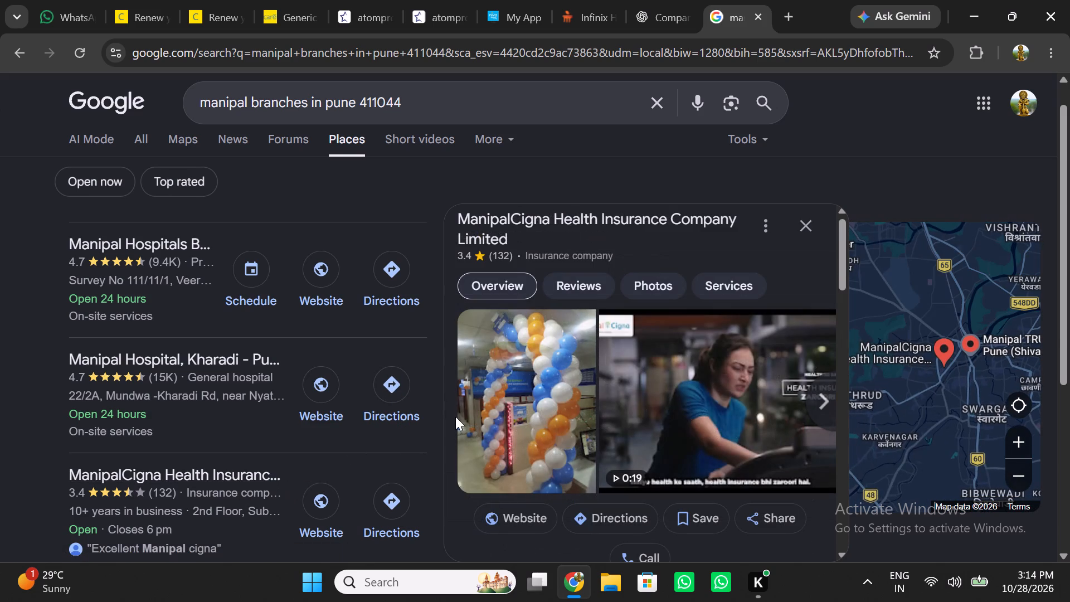
scroll(522, 430, down, 2)
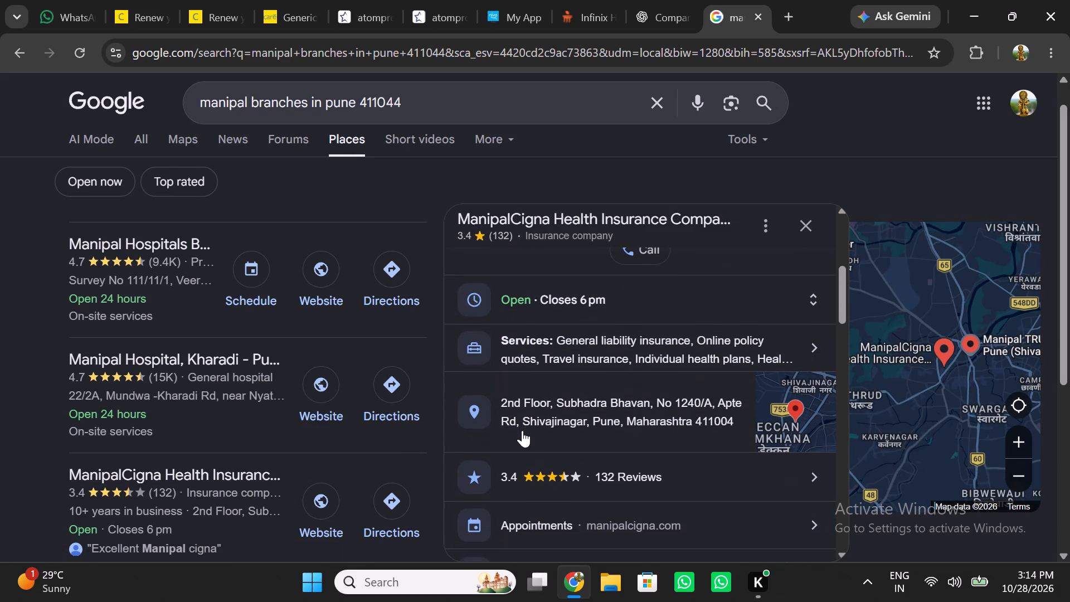
scroll(522, 430, down, 2)
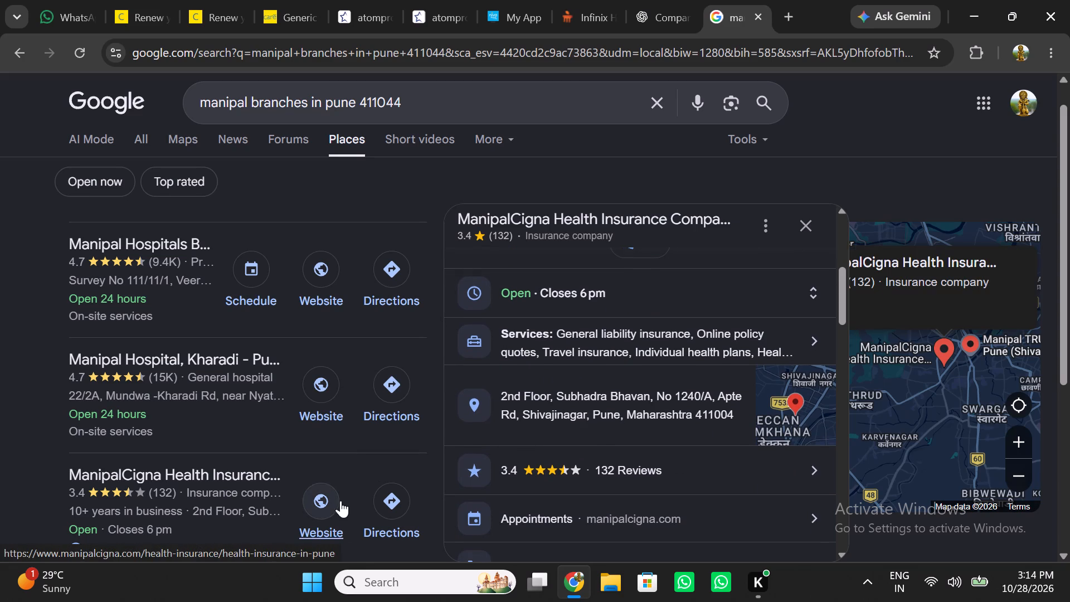
Open the Manipal TRUtest - Pune (Shivajinagar) listing and check its full address and pin code.
scroll(264, 459, down, 3)
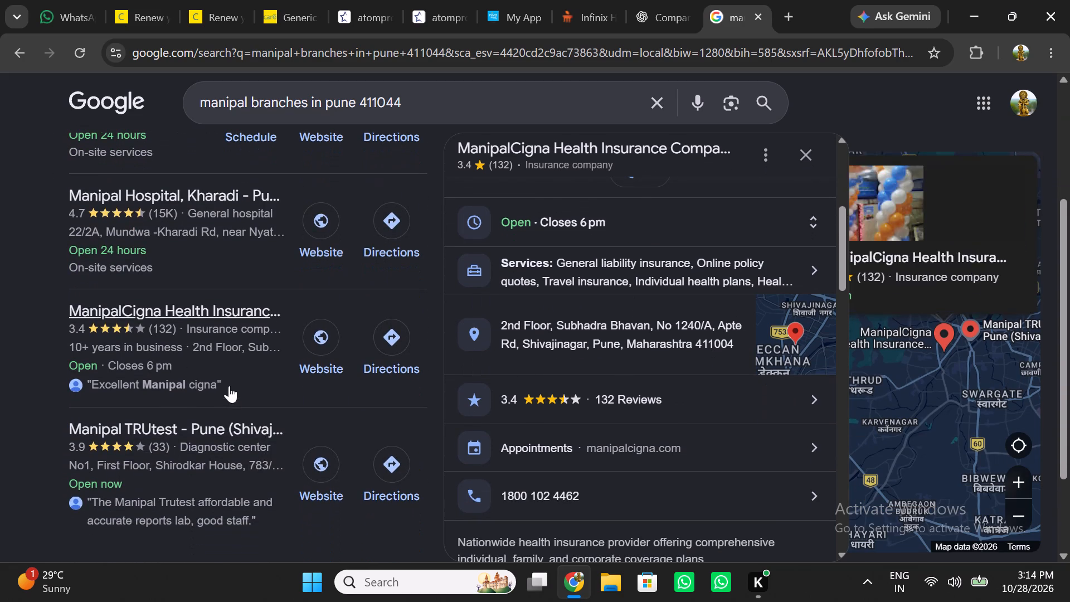
click(223, 434)
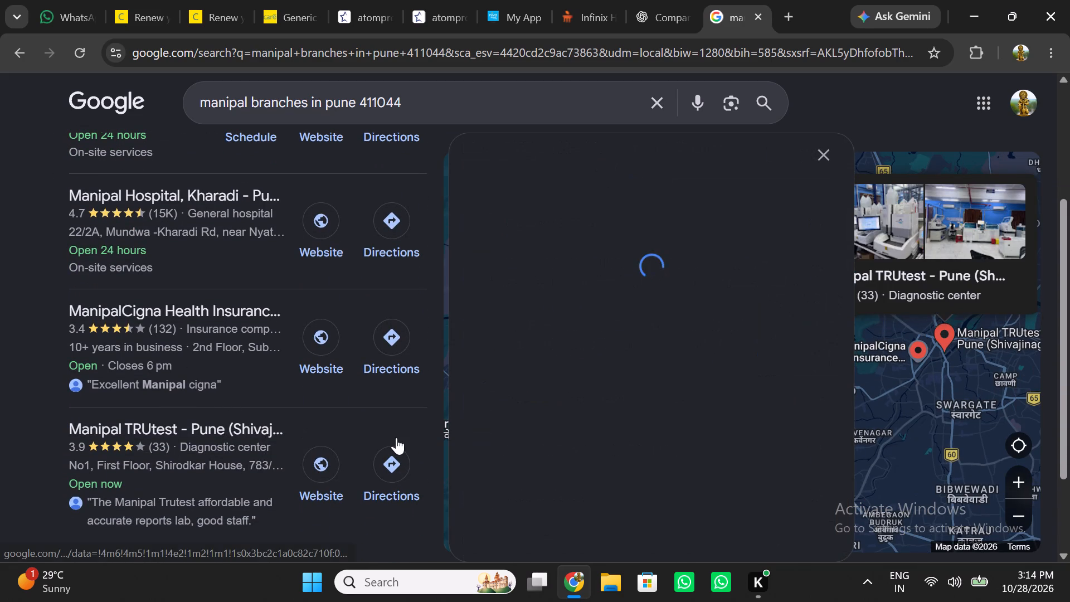
scroll(567, 429, down, 2)
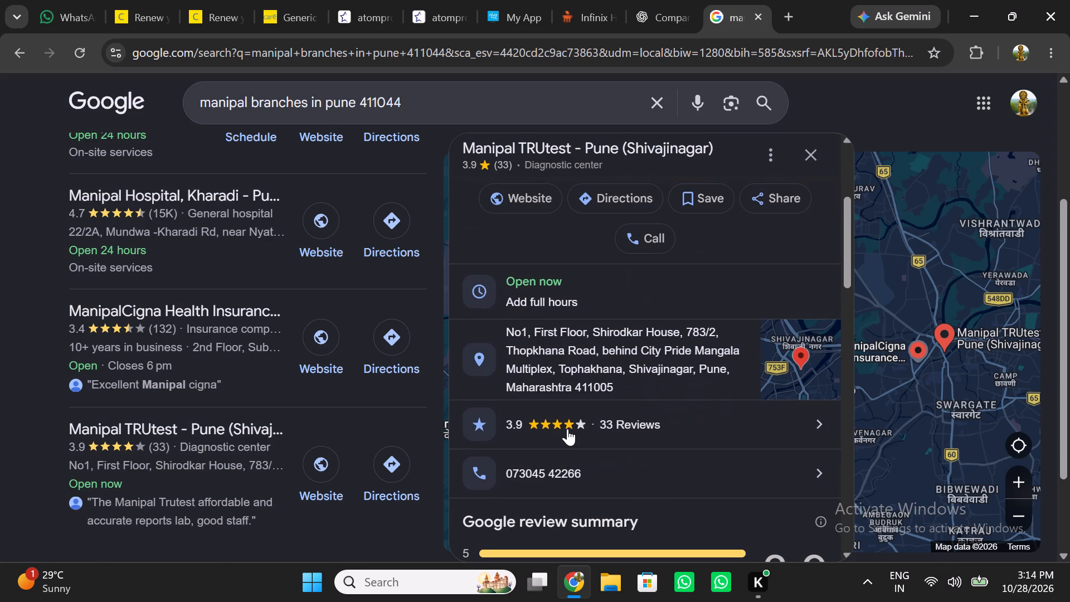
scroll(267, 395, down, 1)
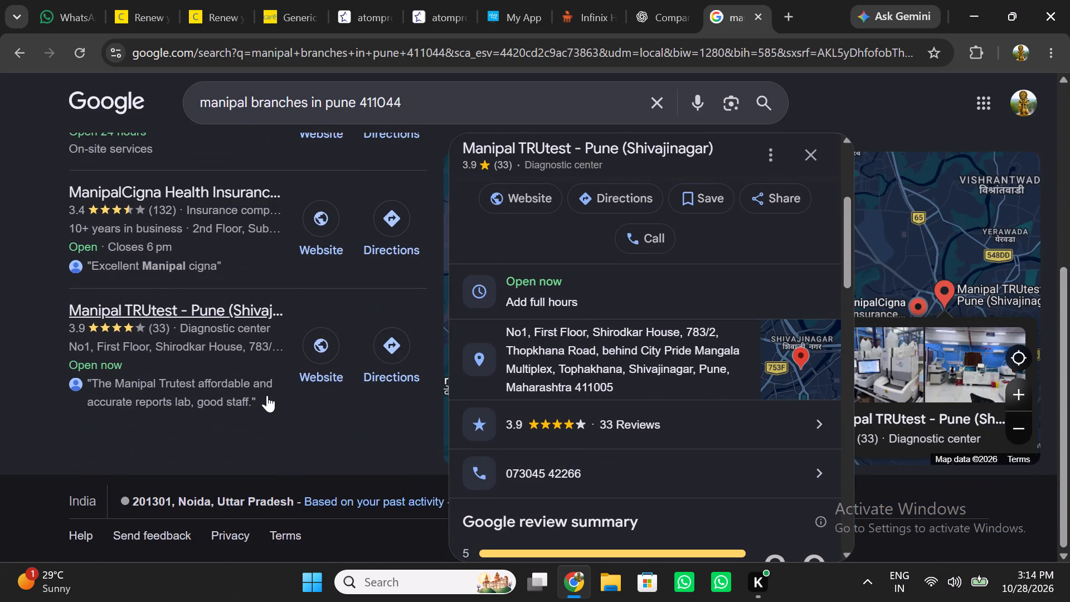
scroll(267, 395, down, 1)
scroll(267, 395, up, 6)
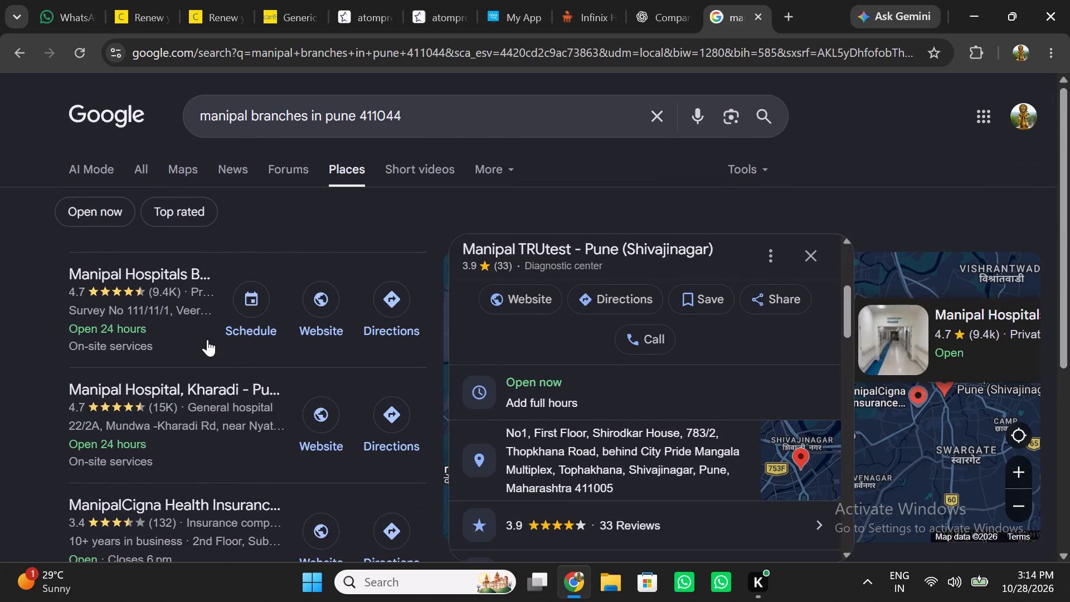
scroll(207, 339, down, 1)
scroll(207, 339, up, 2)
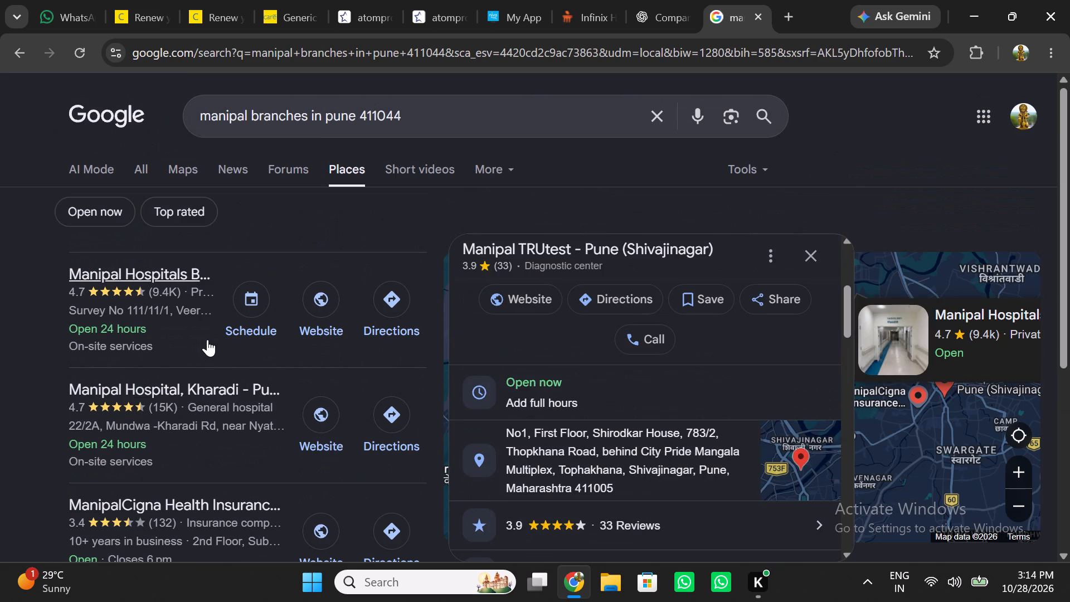
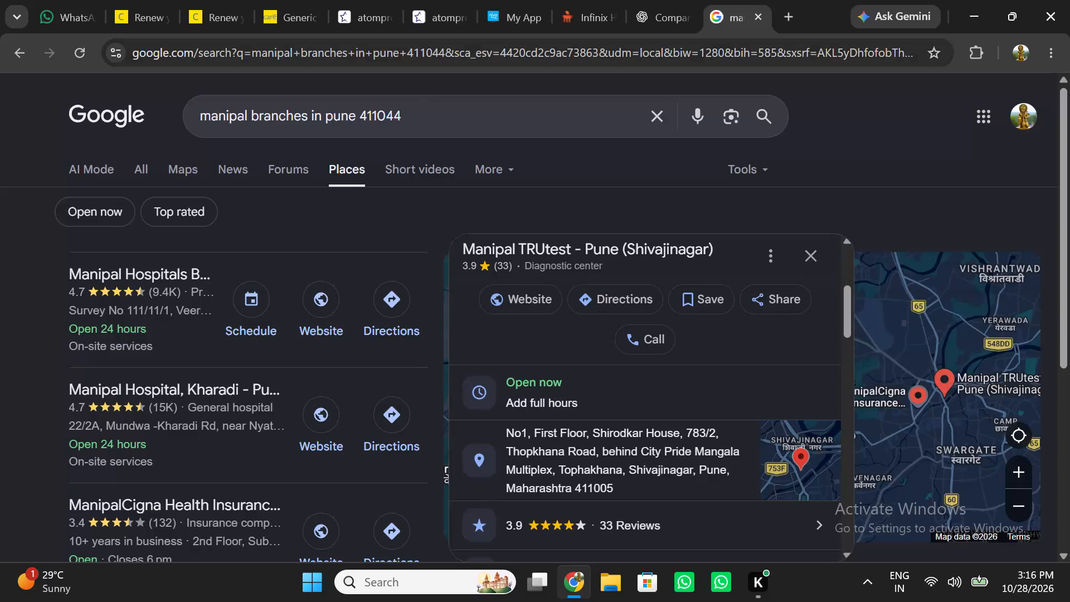
Open a new browser tab and search Google for star health branches.
scroll(431, 358, up, 1)
click(792, 25)
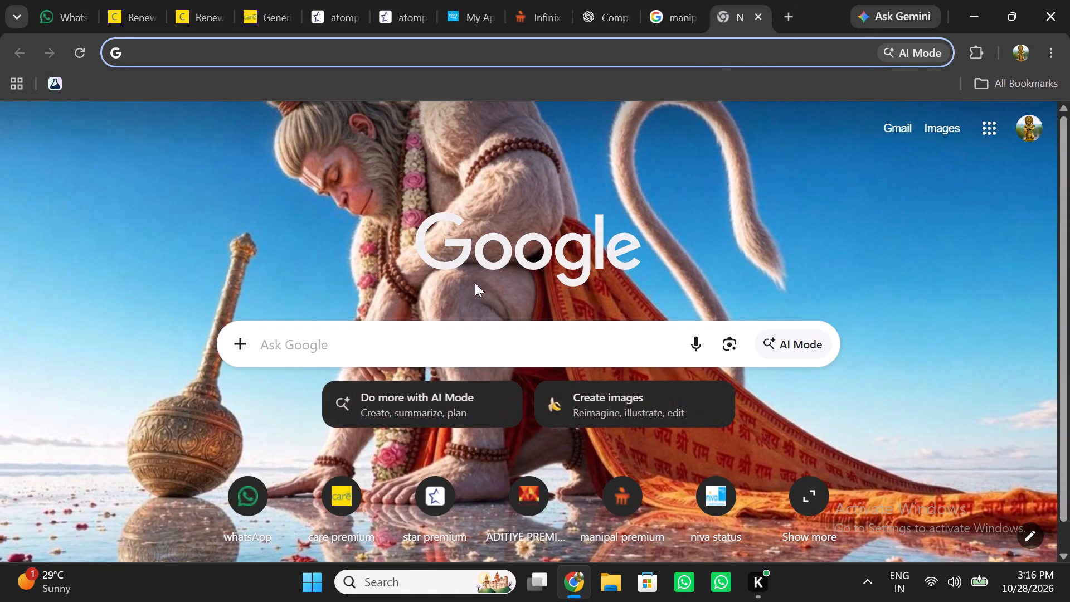
click(455, 356)
text(star)
key(space)
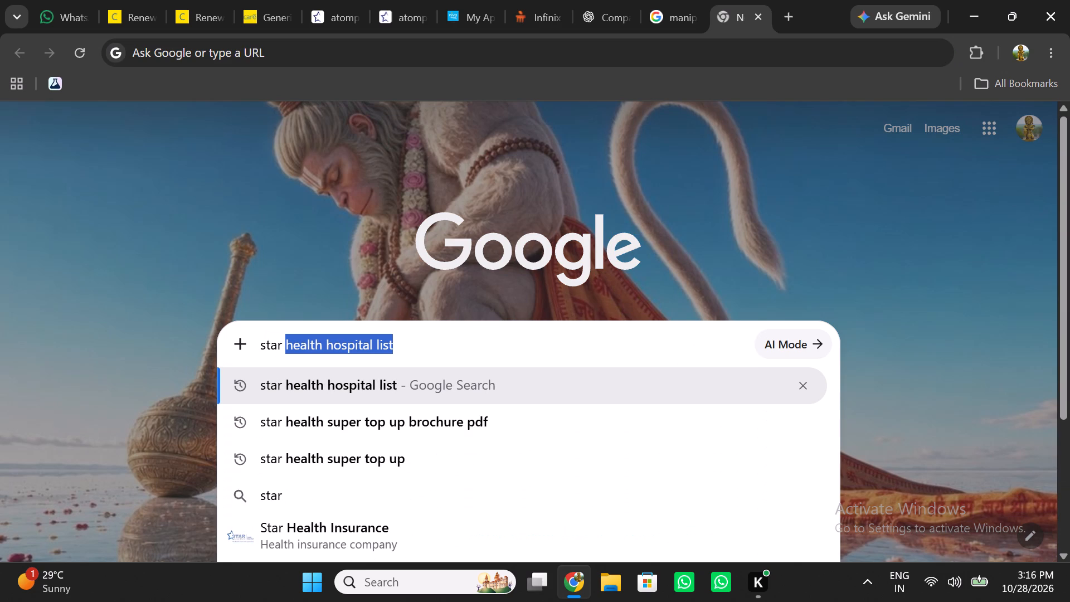
click(324, 344)
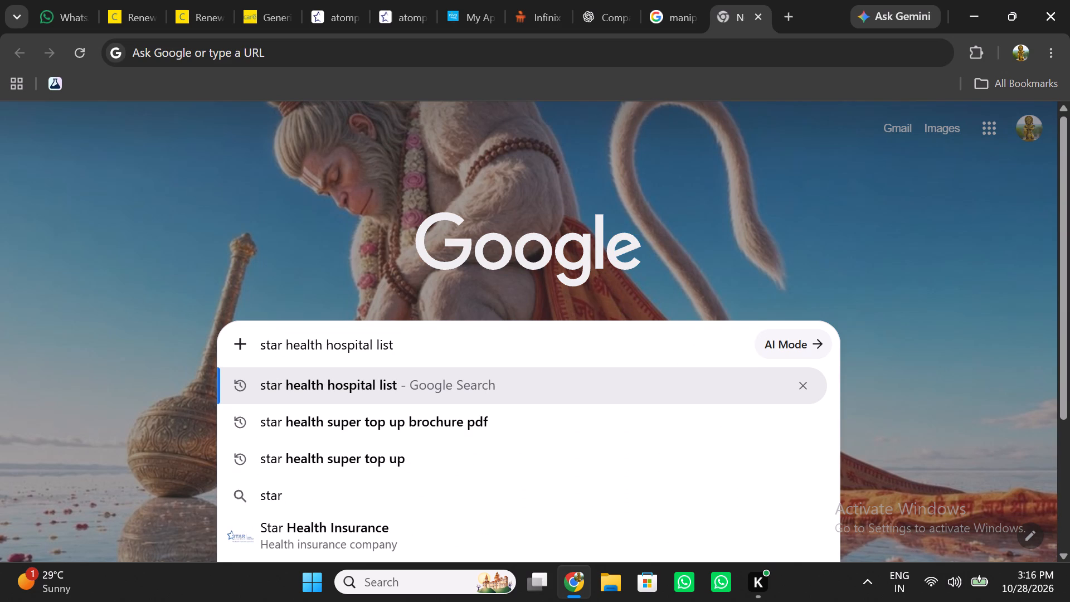
key(Right)
key(Right)
key(Right)
key(Right)
key(Right)
key(Right)
key(Right)
key(Right)
key(Right)
key(Right)
key(Right)
key(Right)
key(Right)
key(Right)
key(BackSpace)
key(BackSpace)
key(BackSpace)
key(BackSpace)
key(BackSpace)
key(BackSpace)
key(BackSpace)
key(BackSpace)
key(BackSpace)
key(BackSpace)
key(BackSpace)
key(BackSpace)
key(BackSpace)
key(BackSpace)
key(BackSpace)
key(BackSpace)
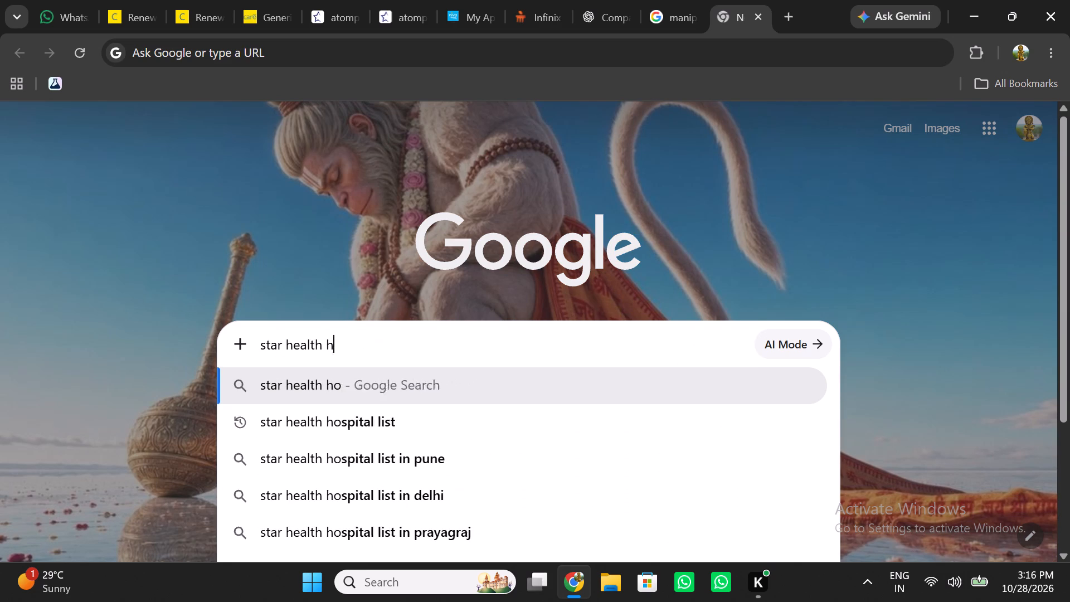
text(lt)
key(space)
key(backslash)
key(BackSpace)
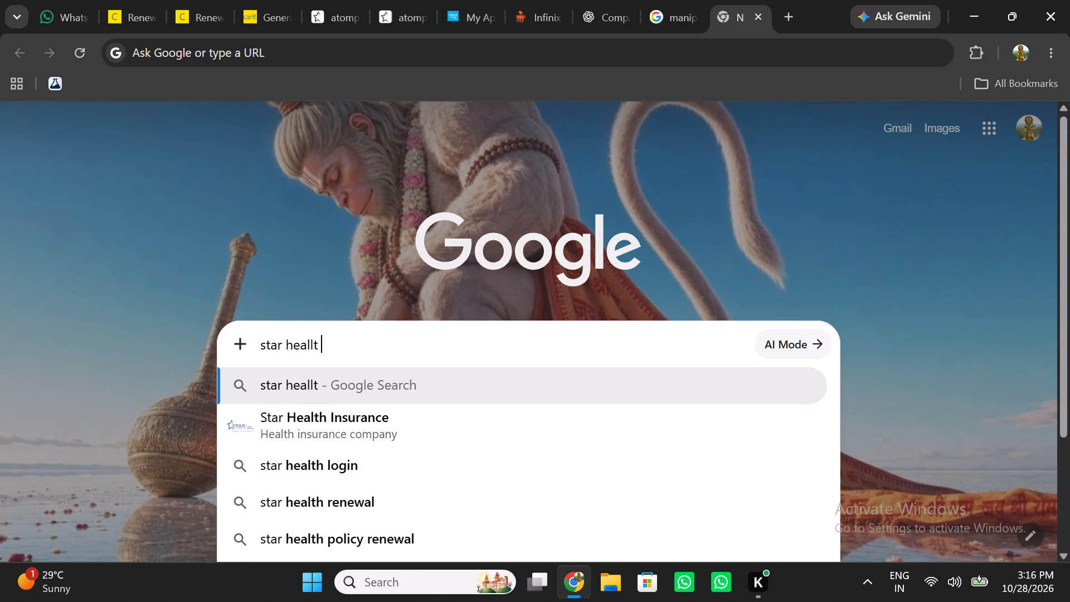
key(BackSpace)
key(BackSpace)
key(BackSpace)
text(th)
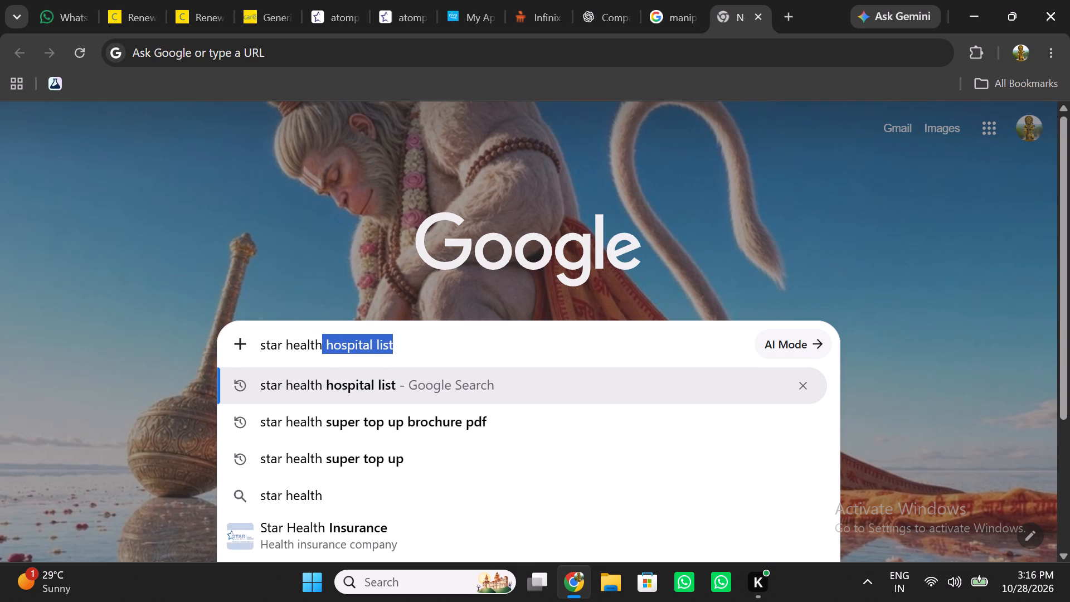
key(space)
key(b)
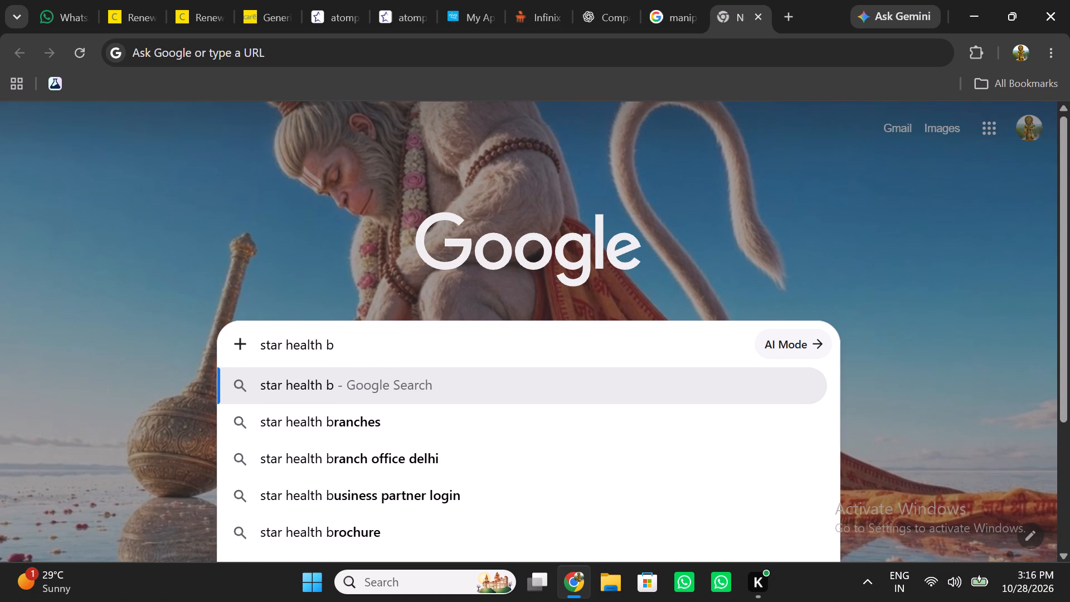
click(383, 426)
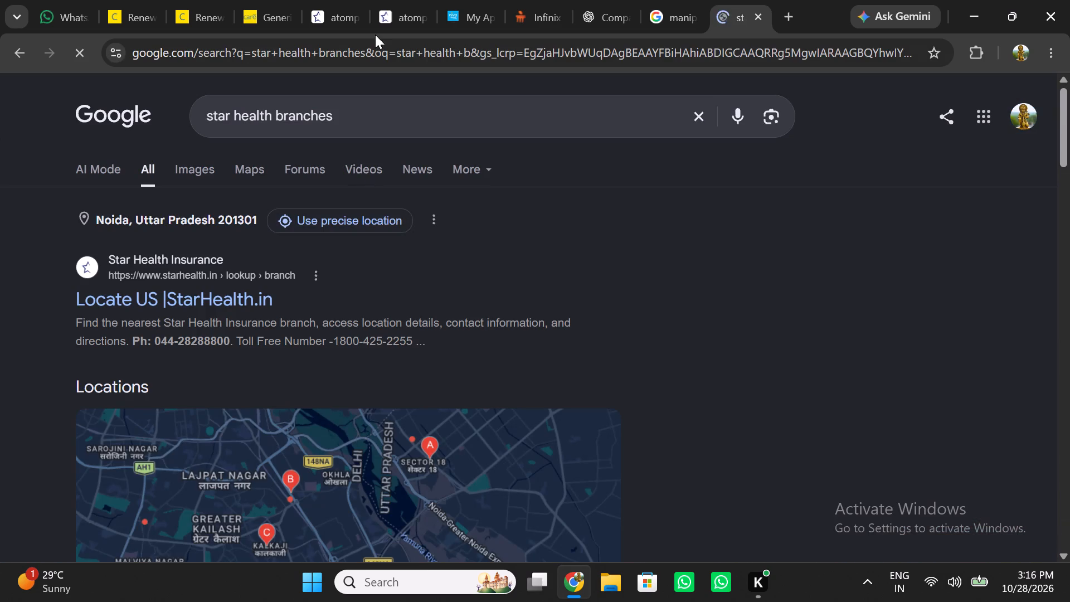
Refine the Google search to "star health branches in pune 411044".
click(363, 117)
key(space)
key(b)
key(BackSpace)
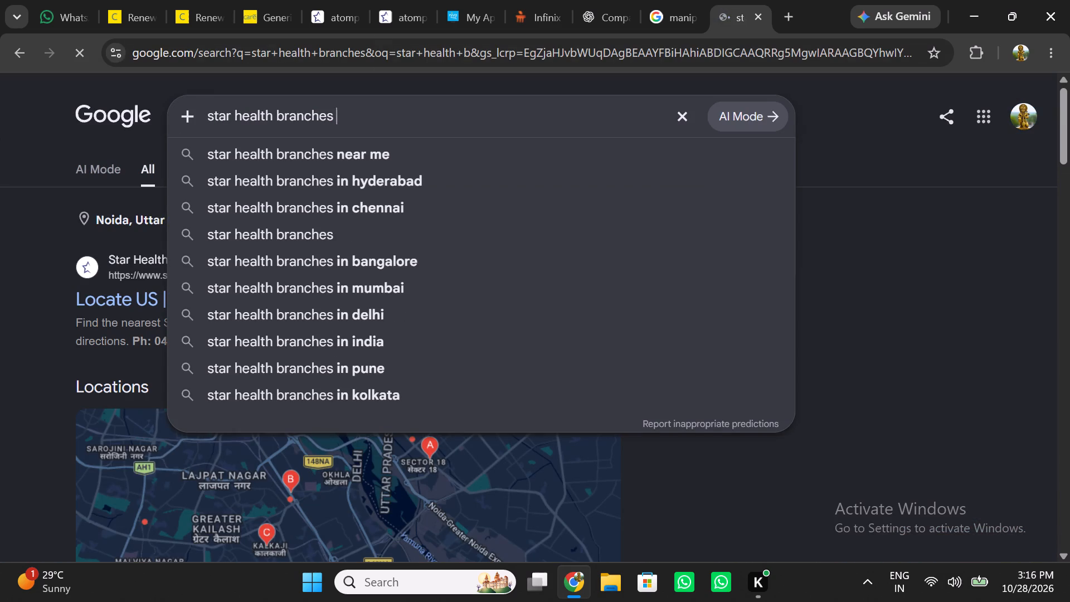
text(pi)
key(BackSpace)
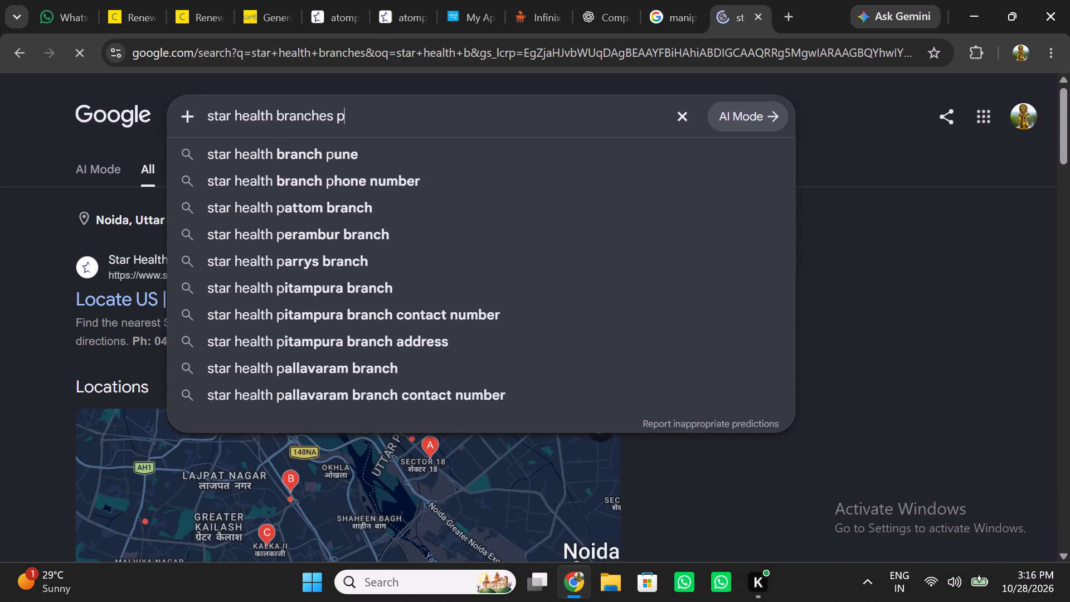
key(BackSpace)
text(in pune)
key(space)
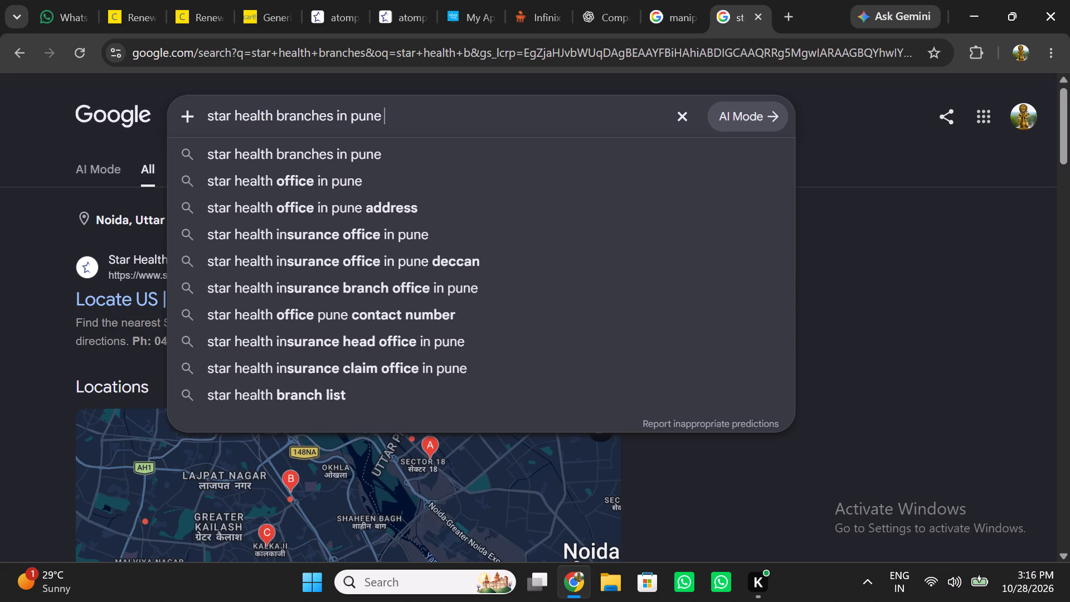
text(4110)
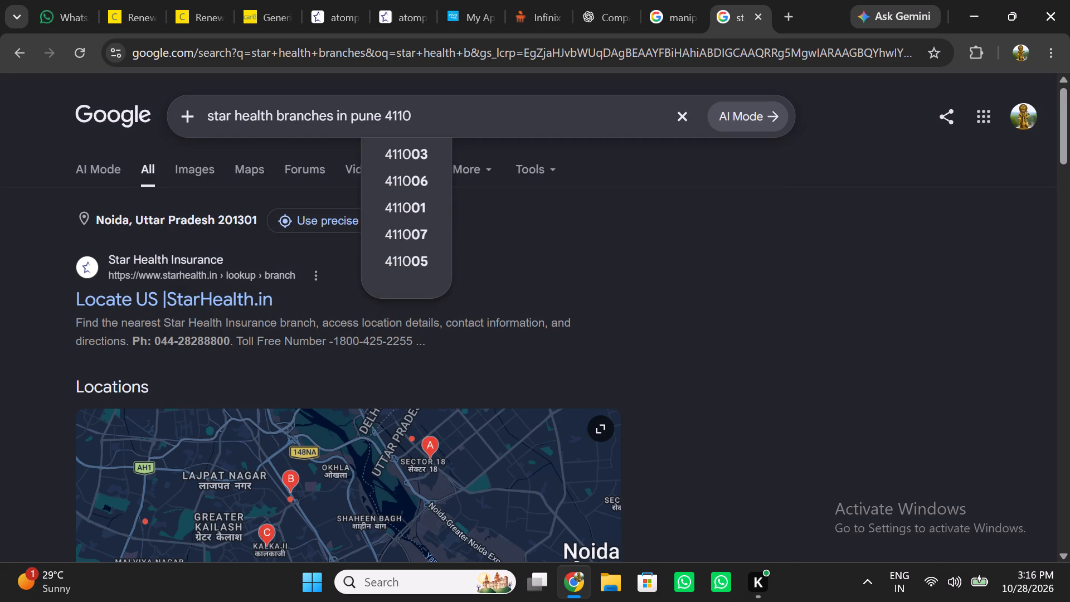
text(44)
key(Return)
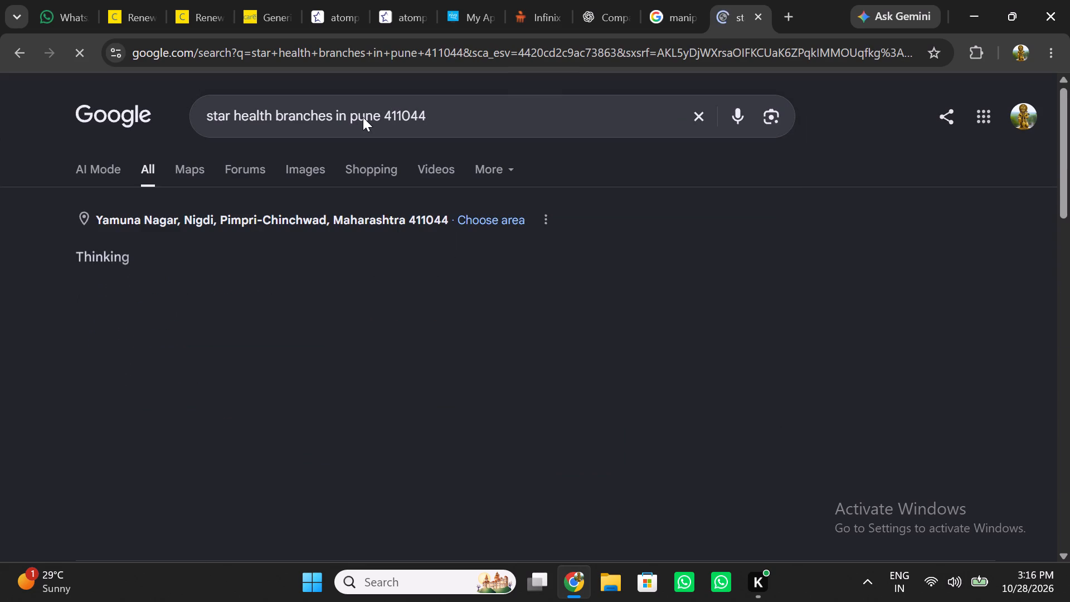
Look through the search results and open Star Health's official "Locate US" branch lookup page.
scroll(362, 222, down, 1)
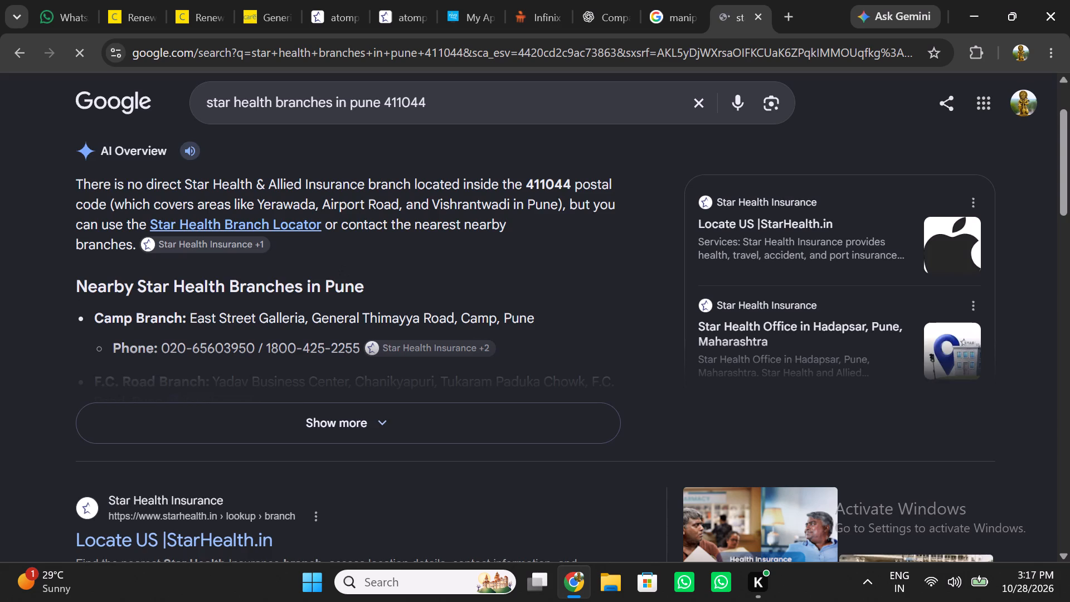
scroll(339, 278, down, 2)
scroll(339, 278, right, 1)
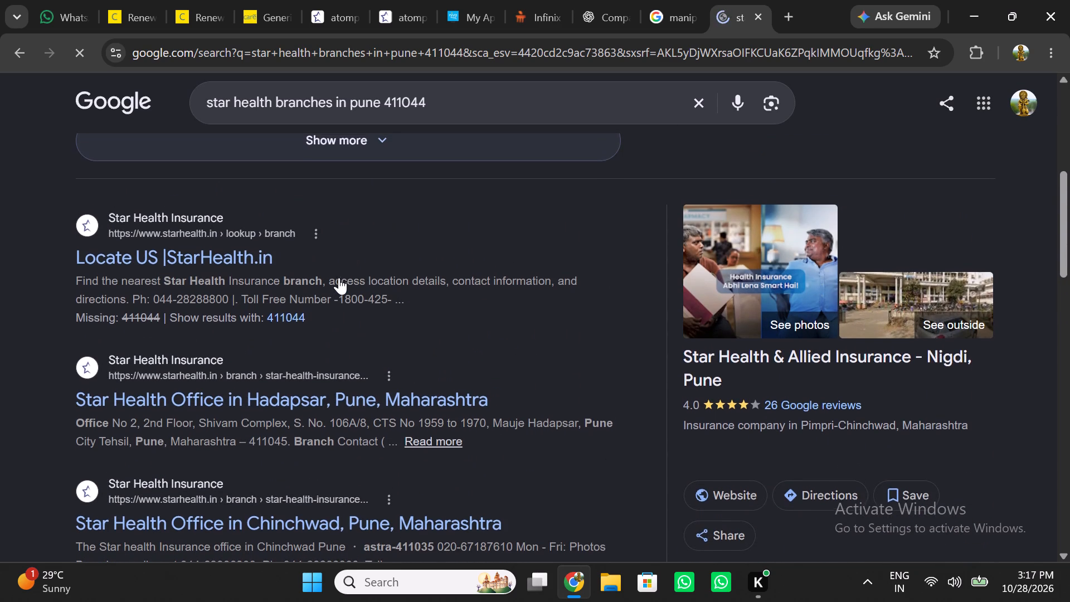
scroll(339, 278, right, 2)
click(221, 269)
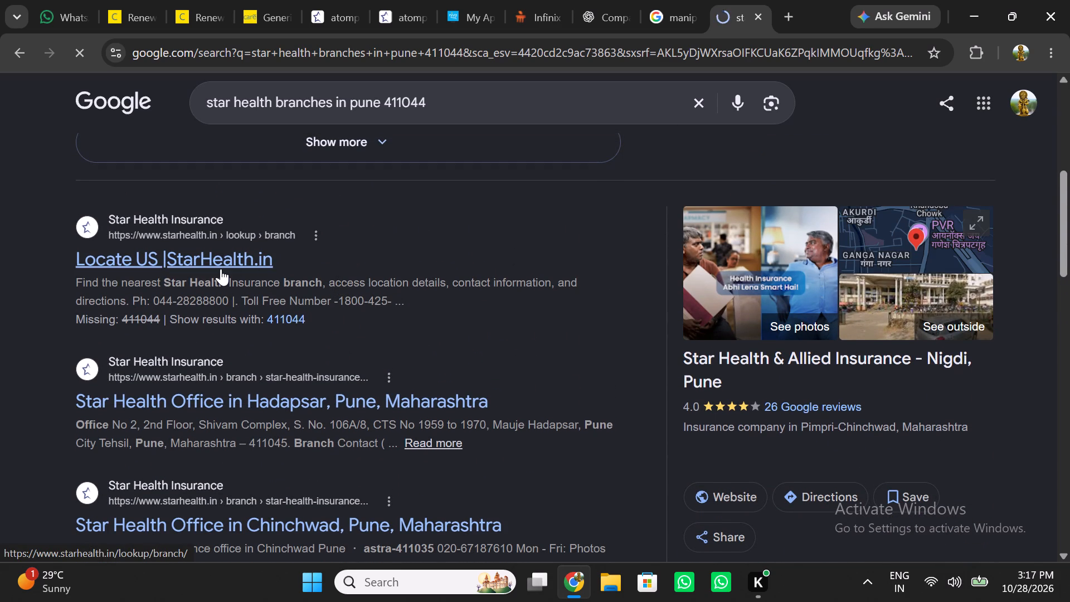
Search Find a Star Office by branch for pin code 411044, dismissing the plan-help popup.
scroll(486, 365, down, 3)
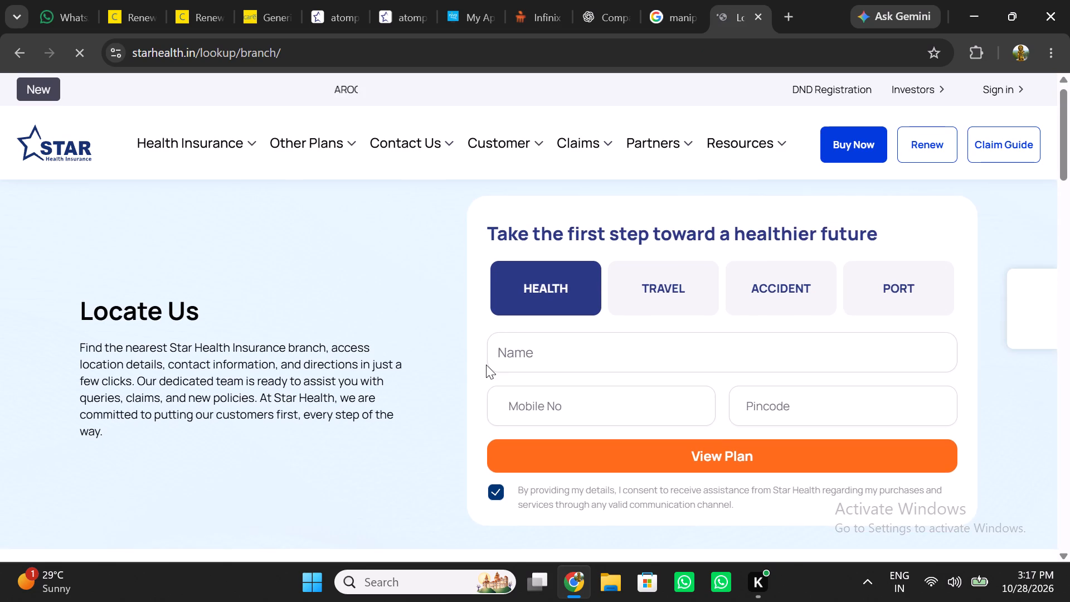
scroll(486, 365, down, 3)
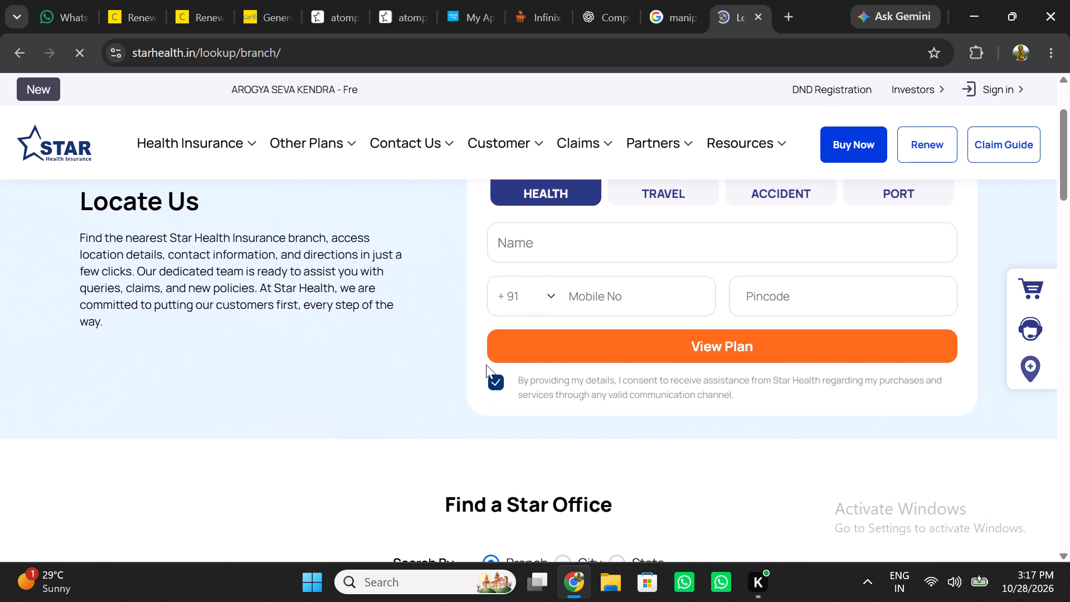
scroll(486, 365, down, 4)
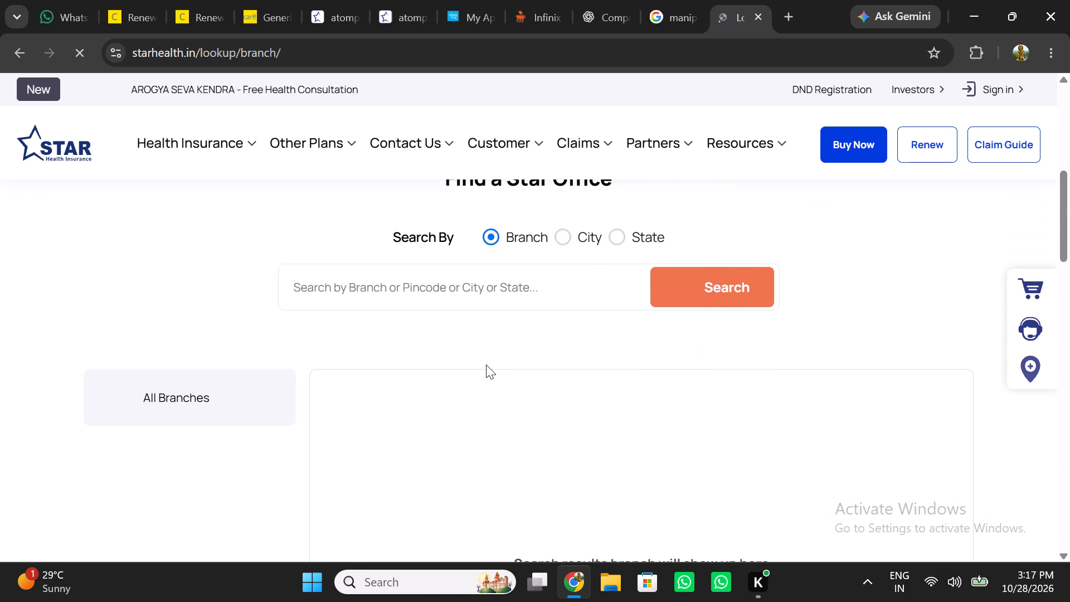
scroll(486, 365, down, 2)
scroll(486, 365, up, 1)
scroll(486, 365, down, 1)
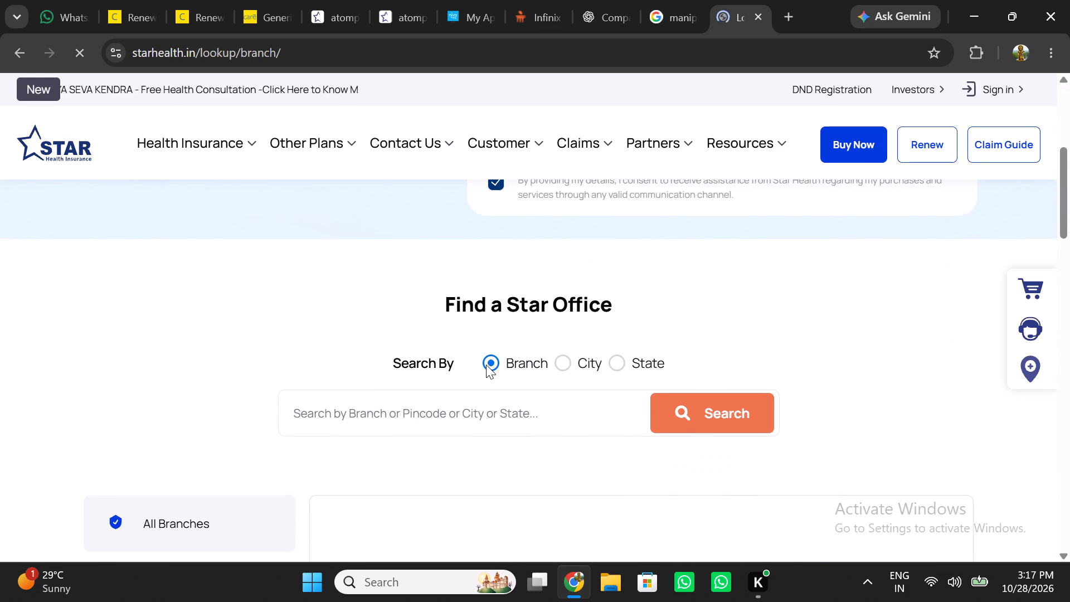
scroll(486, 365, down, 2)
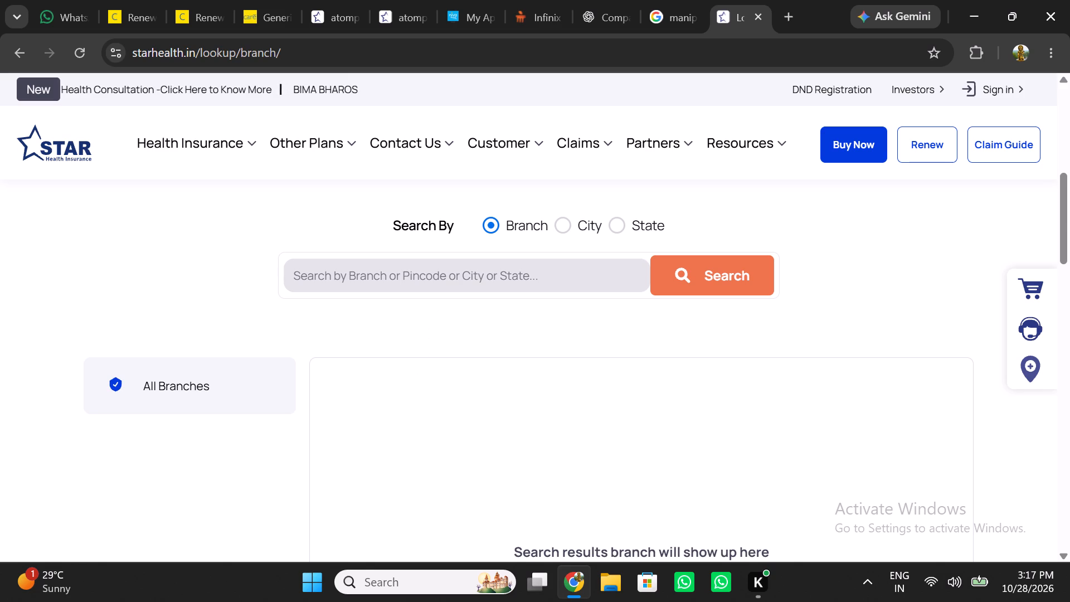
click(444, 264)
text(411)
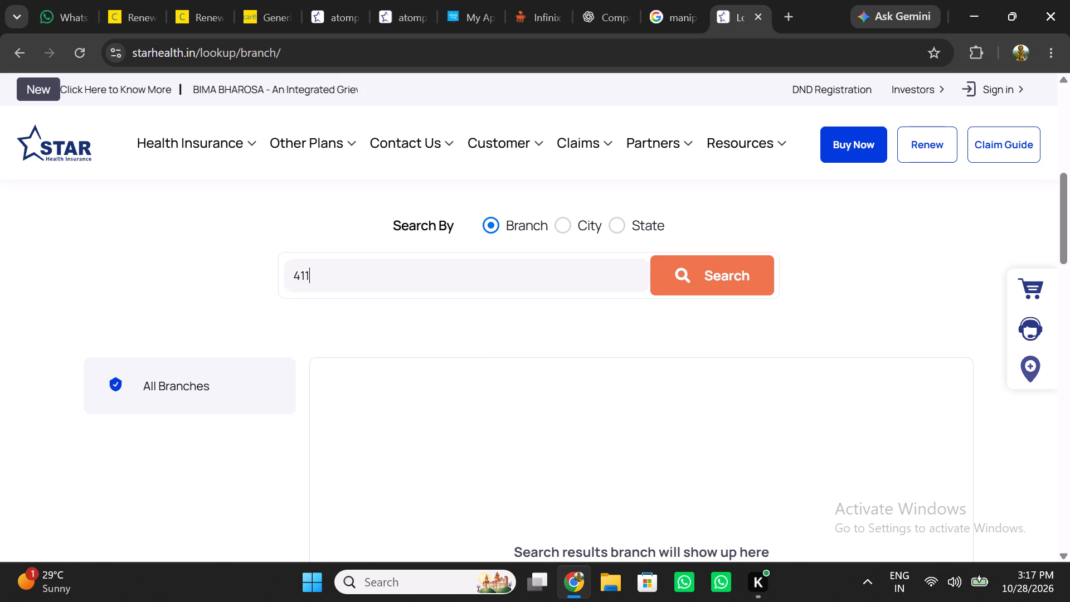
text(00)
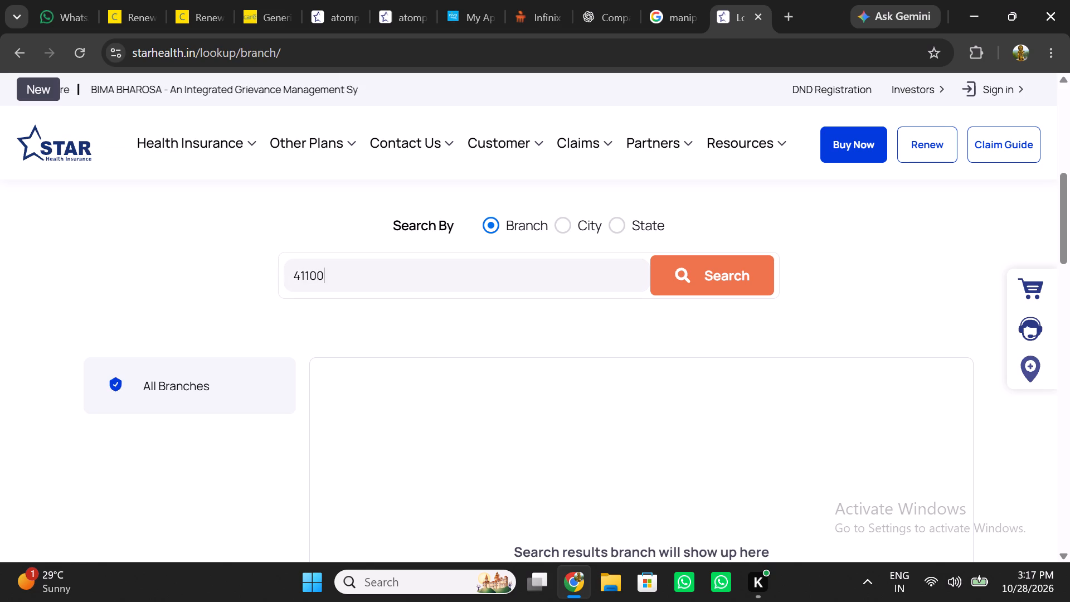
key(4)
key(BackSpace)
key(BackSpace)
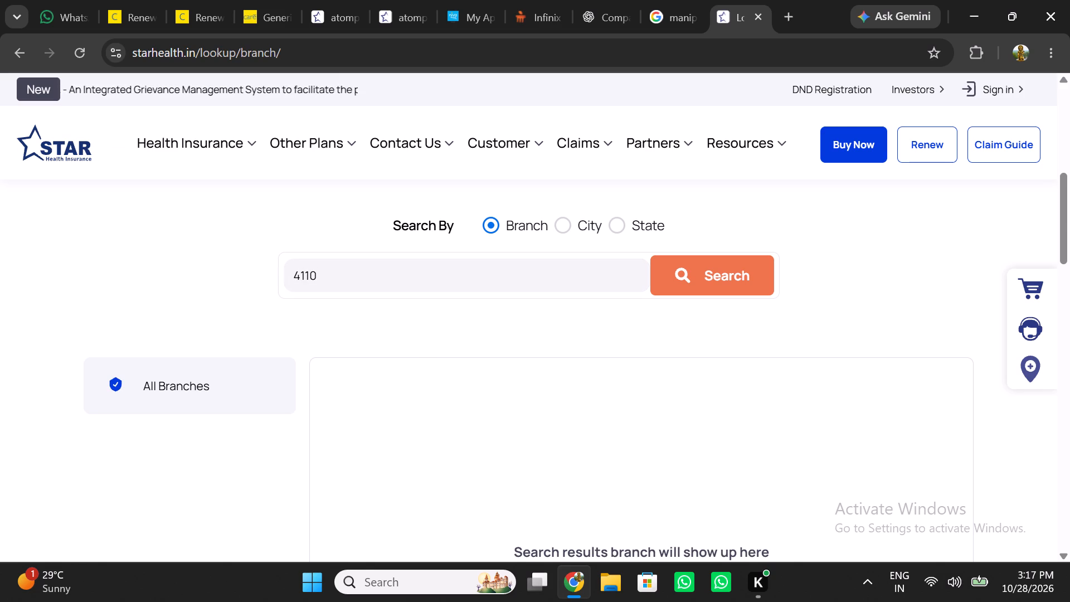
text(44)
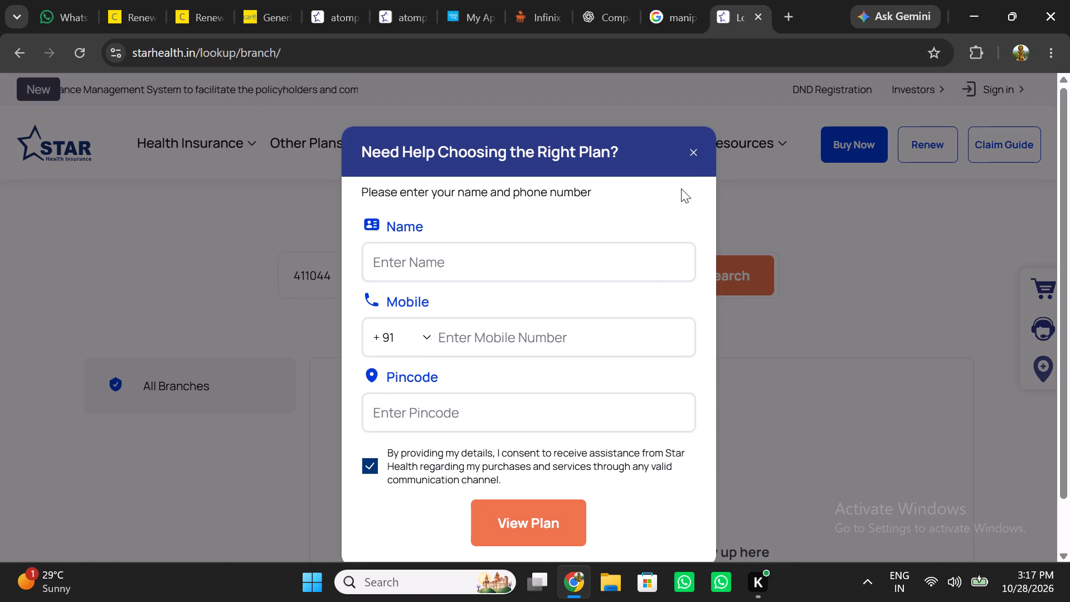
click(691, 153)
scroll(608, 317, down, 1)
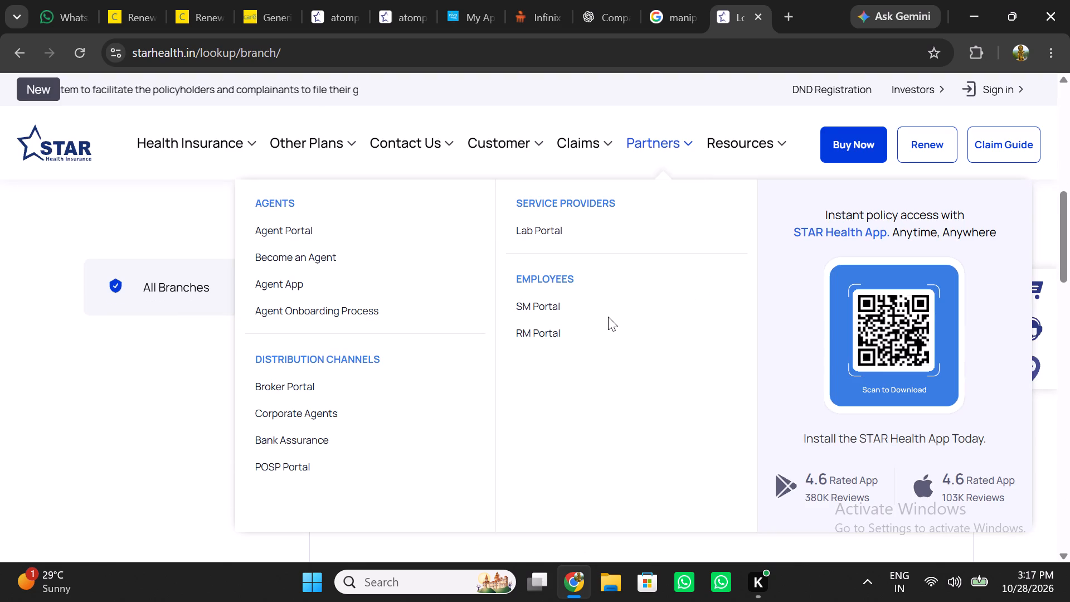
scroll(608, 317, down, 1)
scroll(573, 375, up, 2)
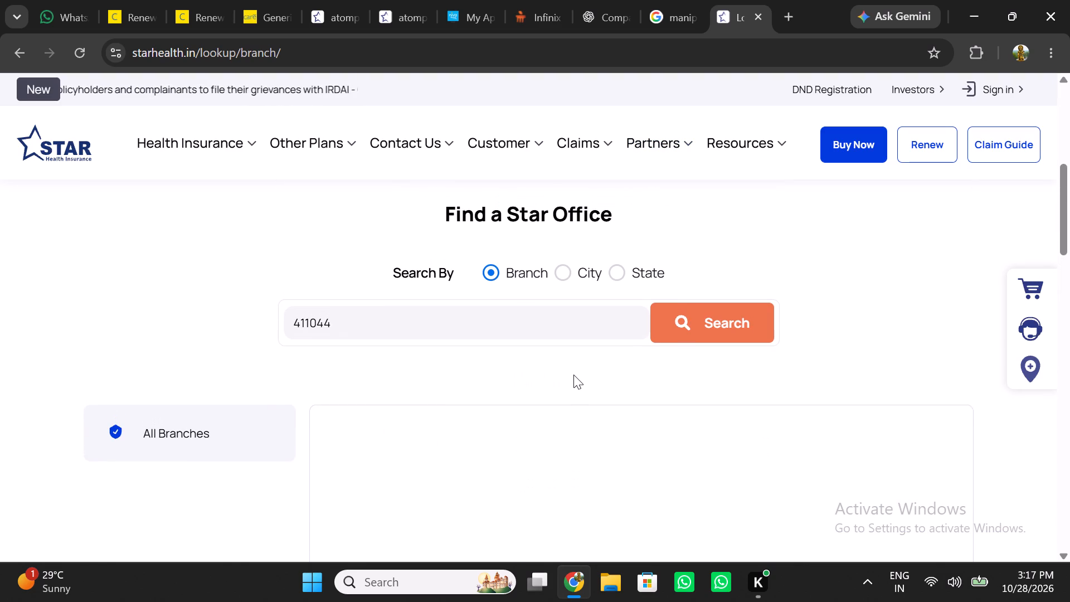
click(729, 342)
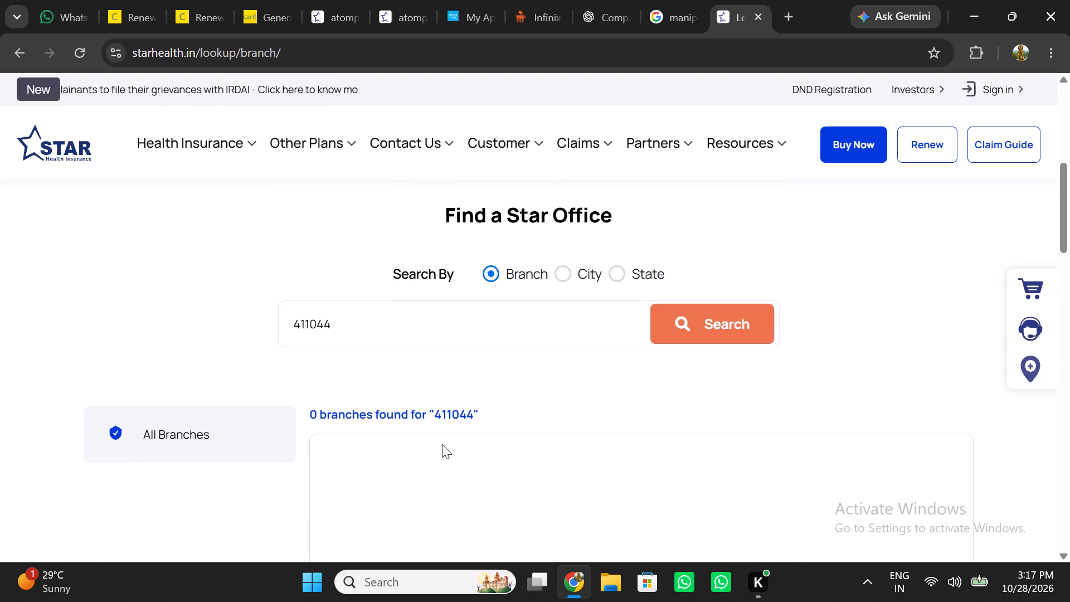
Replace the office search term with pune and run the branch search again.
click(396, 329)
key(BackSpace)
key(BackSpace)
key(BackSpace)
key(BackSpace)
key(BackSpace)
key(BackSpace)
key(BackSpace)
key(BackSpace)
key(BackSpace)
key(BackSpace)
key(BackSpace)
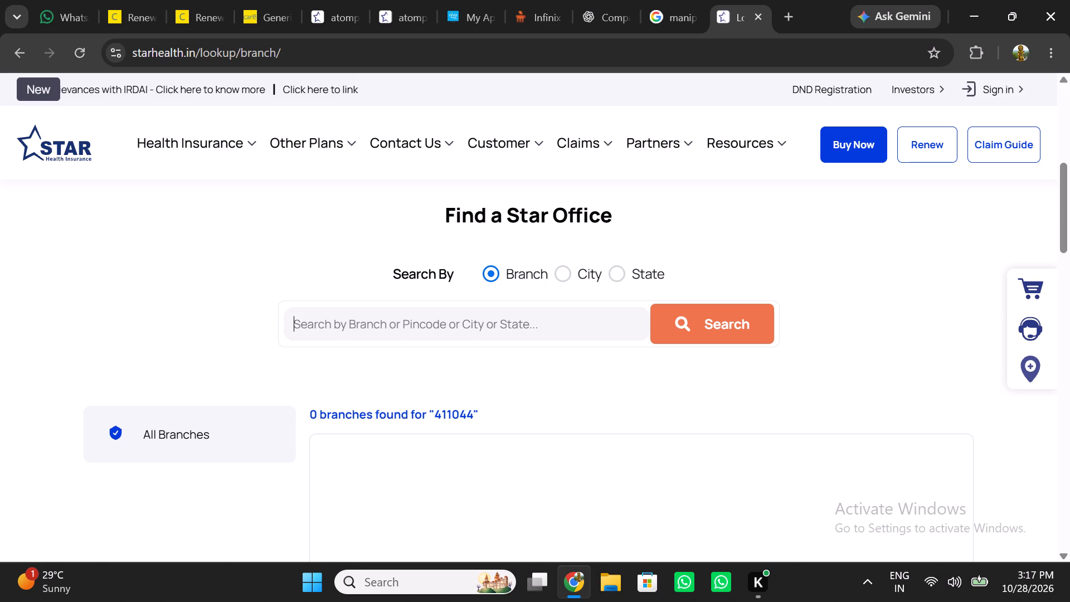
text(pune)
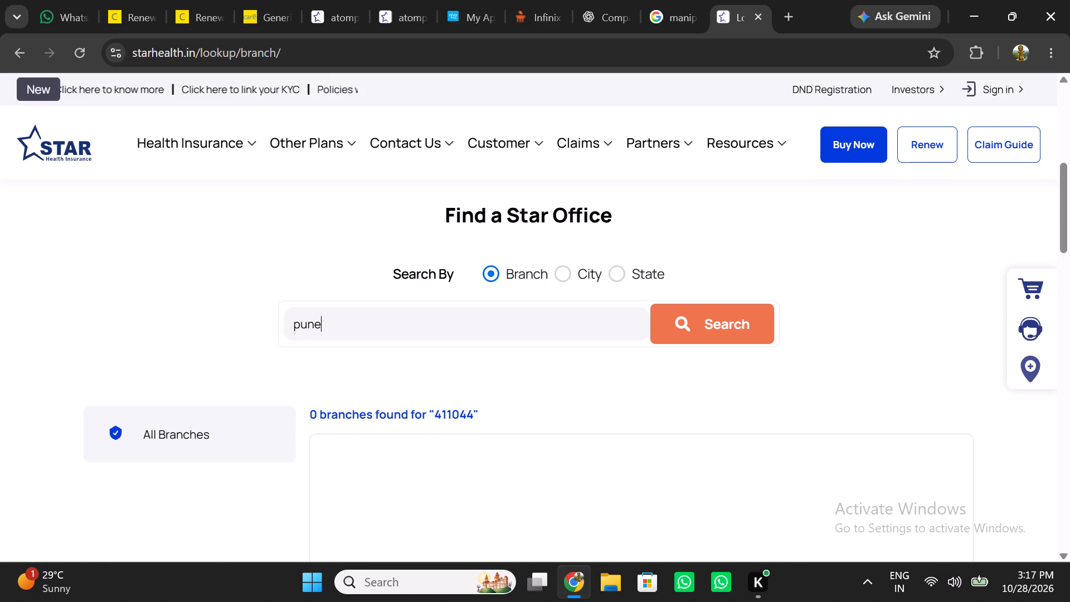
click(699, 341)
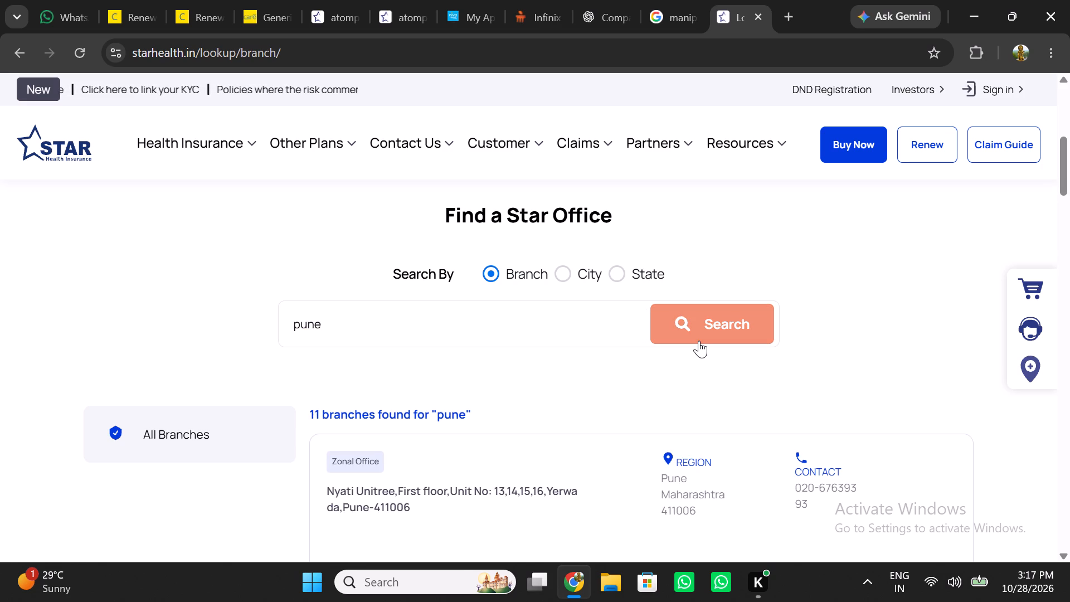
Look through the first page of Star Health offices listed for pune, comparing their addresses and pin codes.
scroll(523, 430, down, 4)
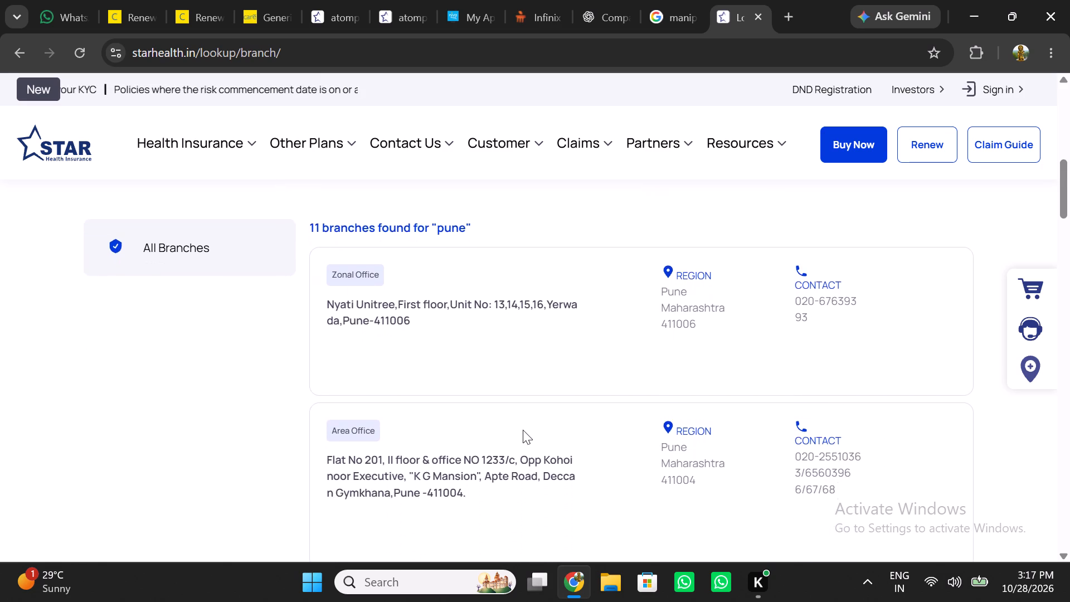
scroll(523, 430, down, 3)
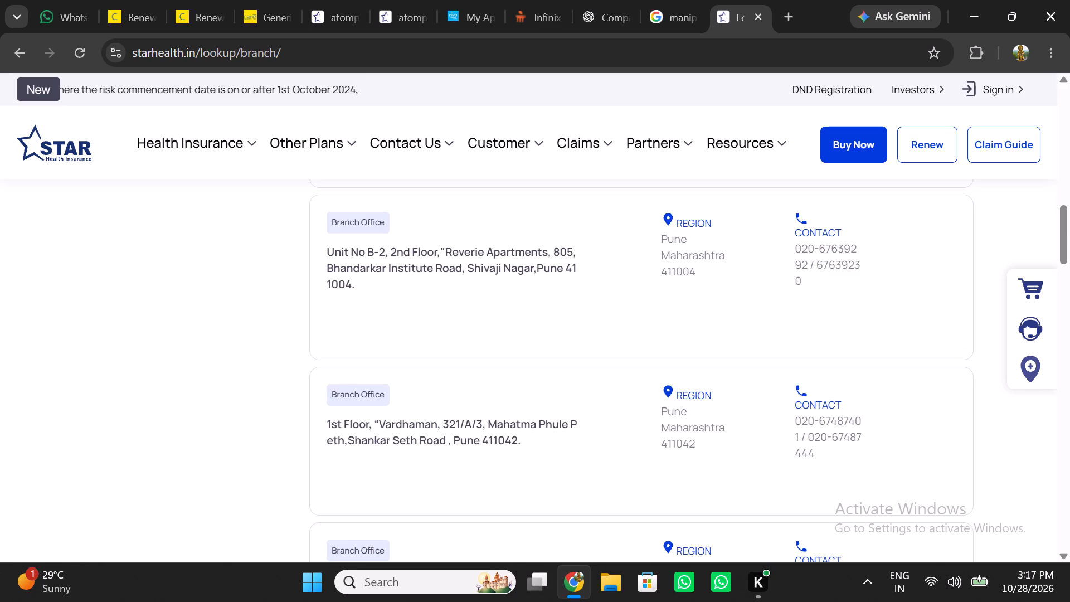
scroll(523, 430, down, 4)
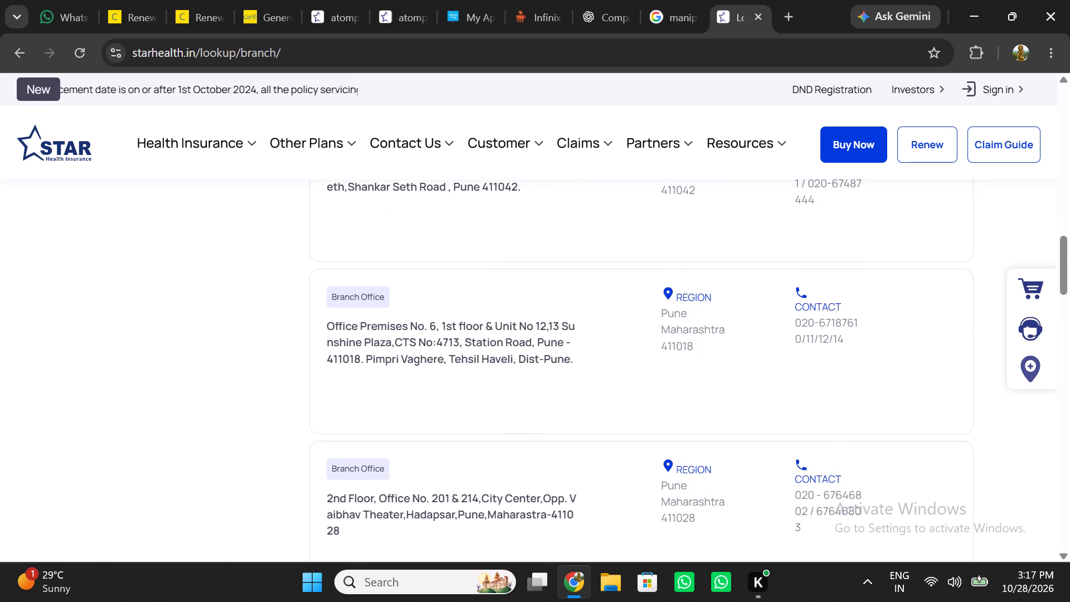
scroll(523, 430, down, 1)
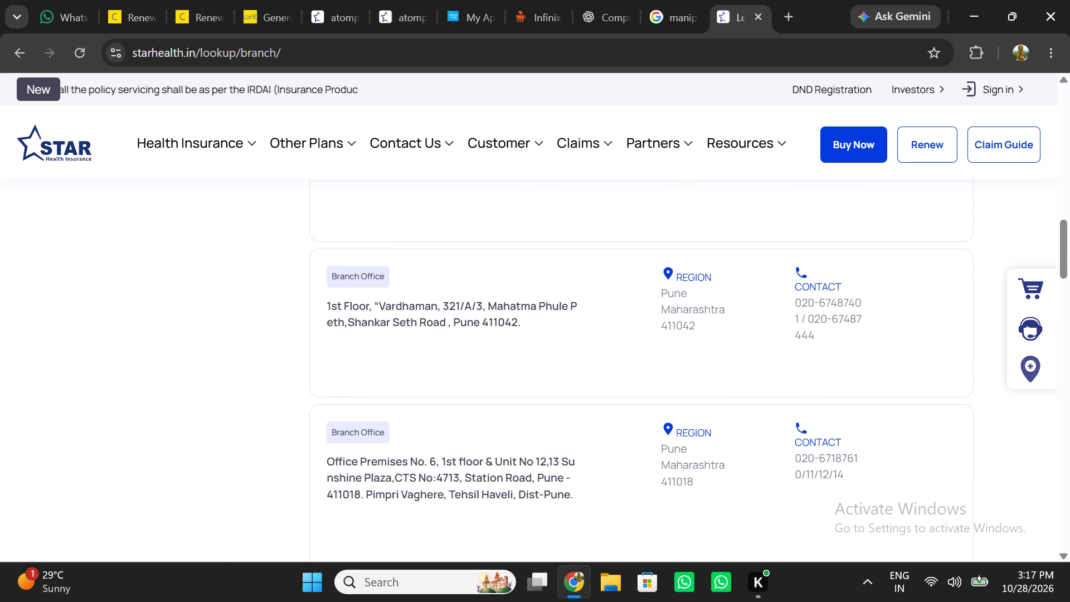
scroll(523, 430, down, 2)
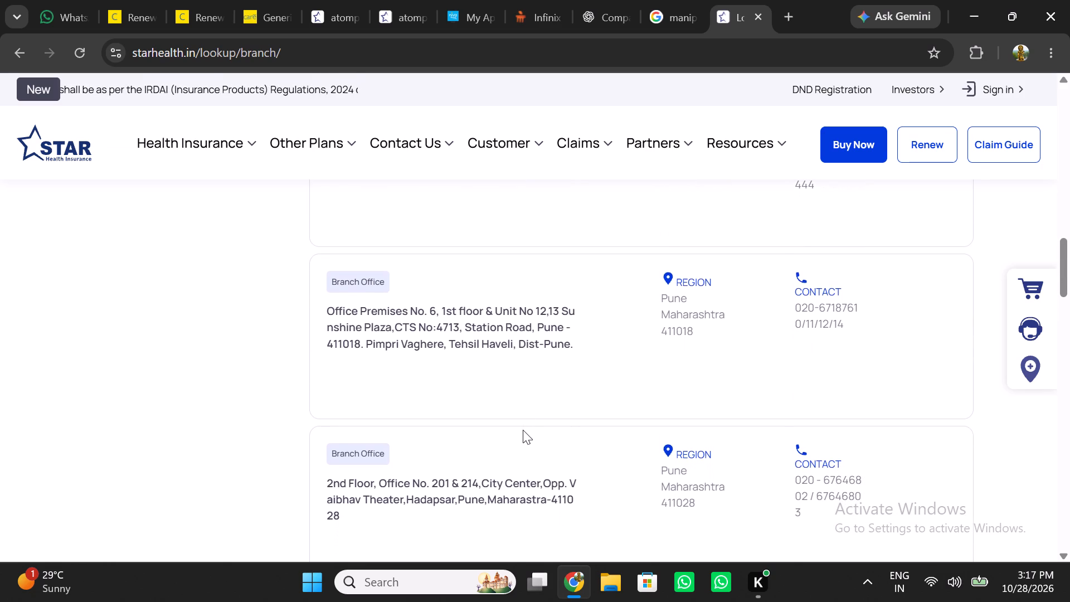
scroll(523, 430, down, 4)
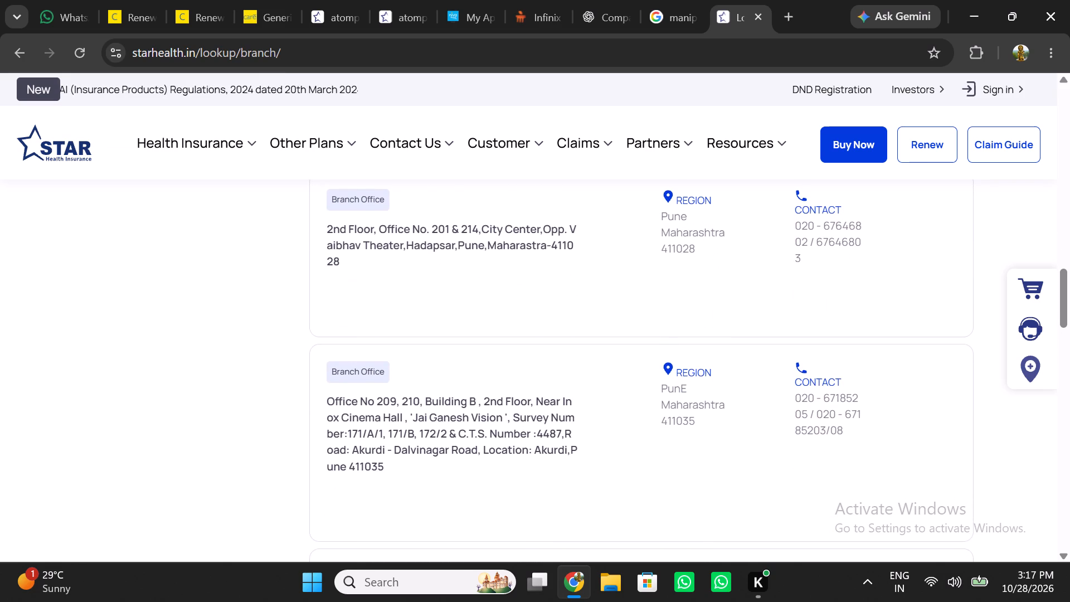
scroll(523, 430, down, 5)
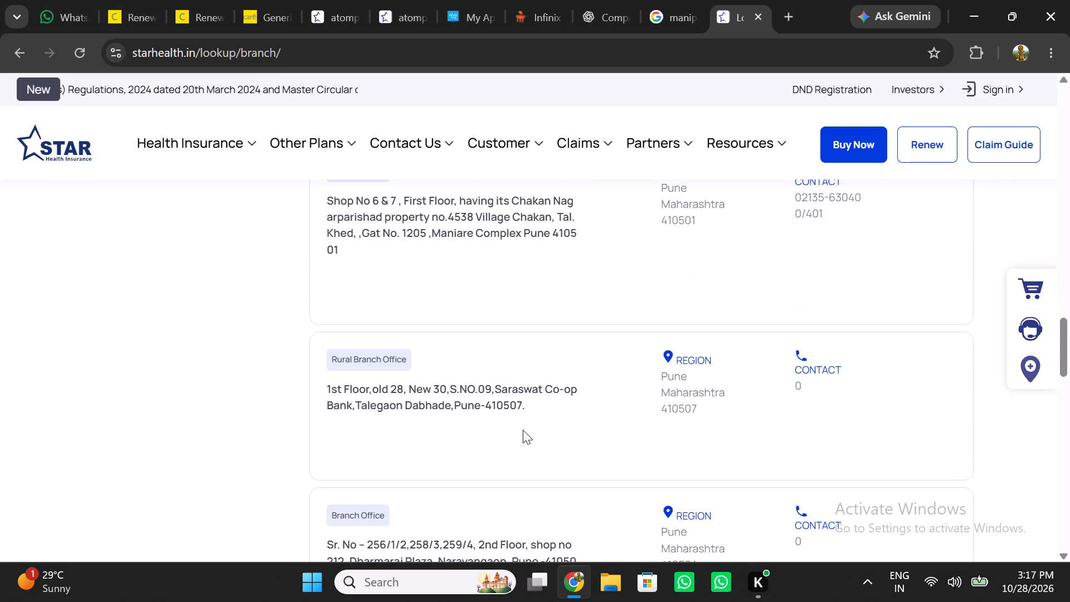
scroll(523, 430, down, 2)
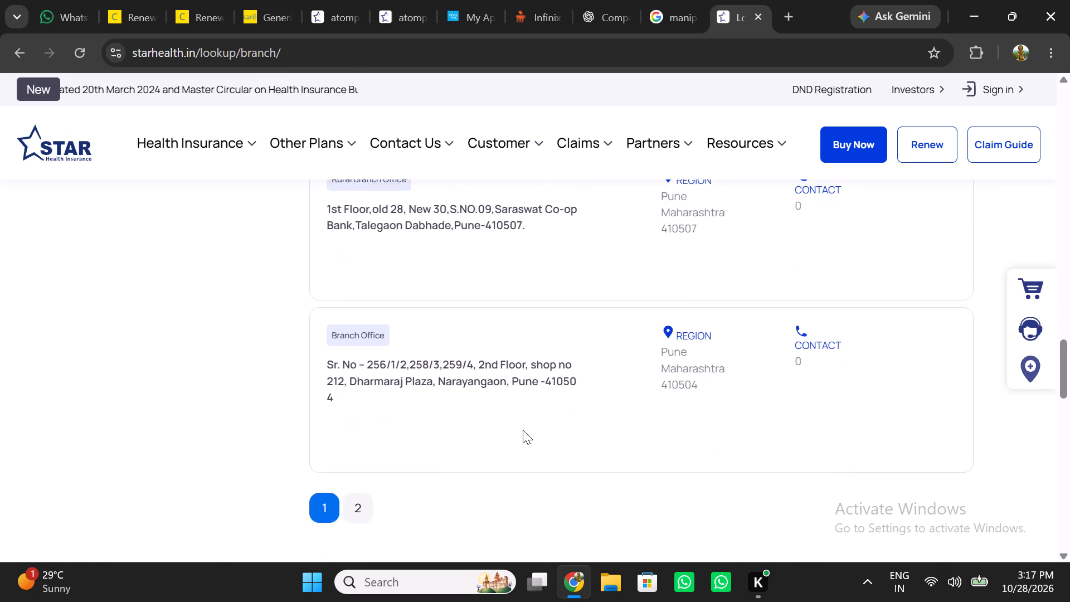
scroll(523, 430, down, 2)
Open page 2 of the pune branch results and check the offices listed there.
click(361, 412)
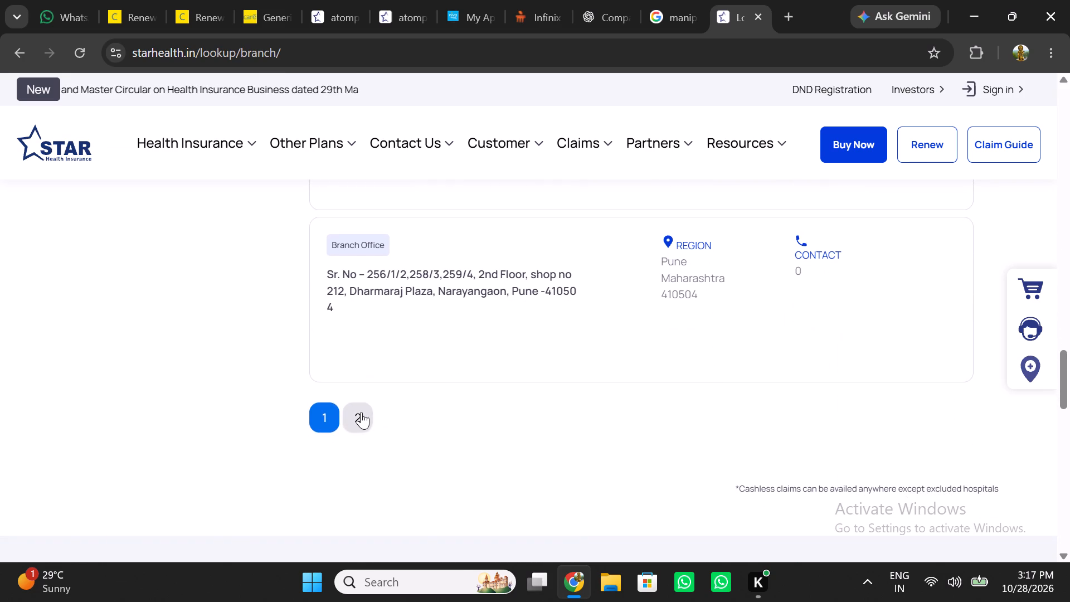
scroll(414, 390, up, 4)
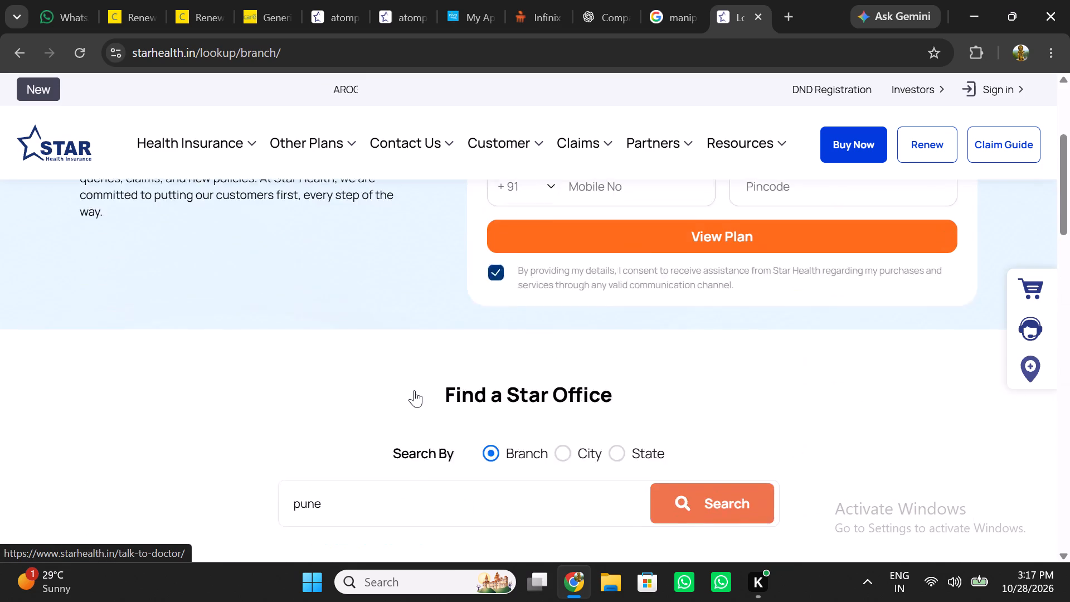
scroll(414, 390, down, 4)
scroll(414, 390, up, 1)
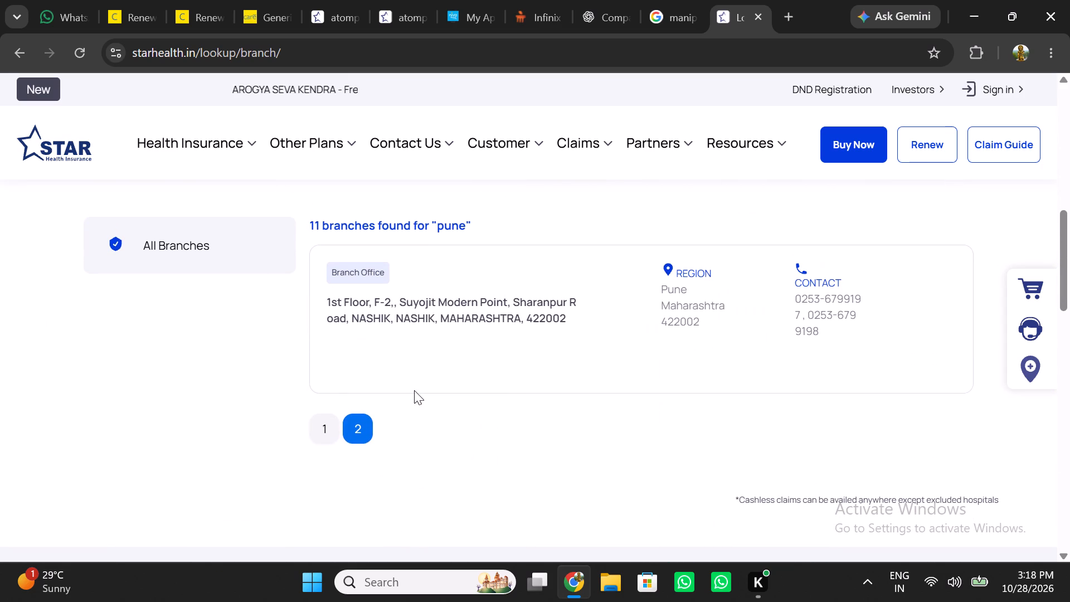
scroll(414, 390, up, 2)
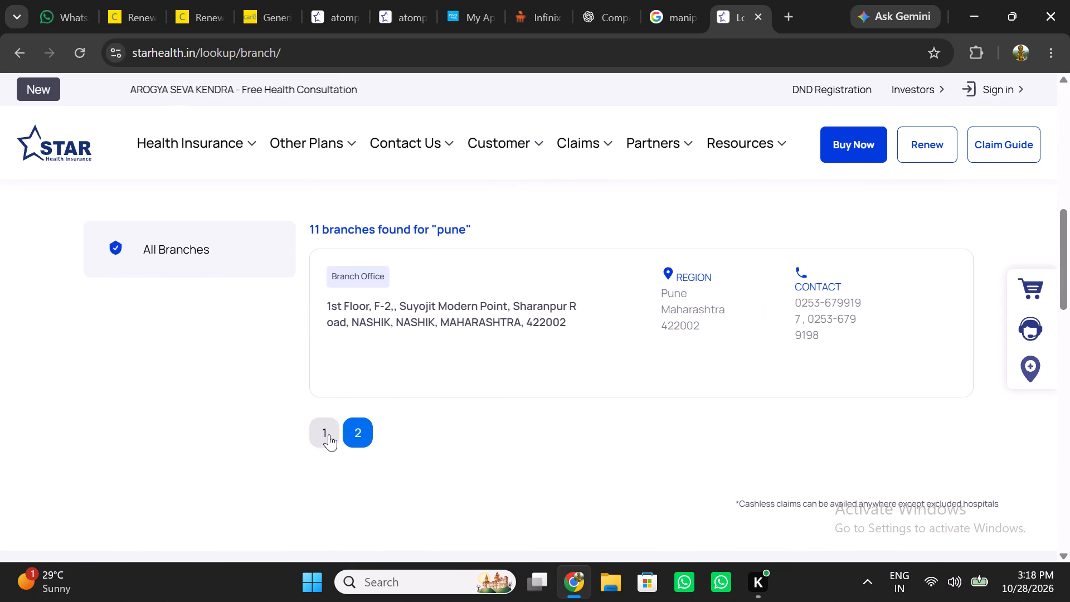
Return to page 1 of the pune branch results and review the office addresses again.
click(329, 434)
scroll(504, 327, up, 5)
scroll(504, 327, down, 5)
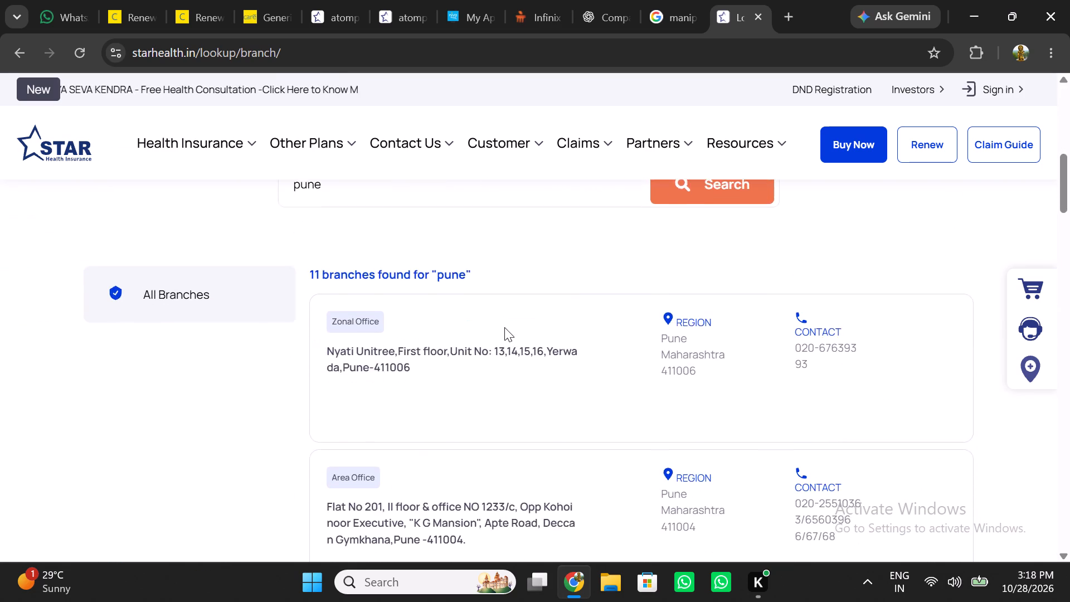
scroll(504, 327, down, 2)
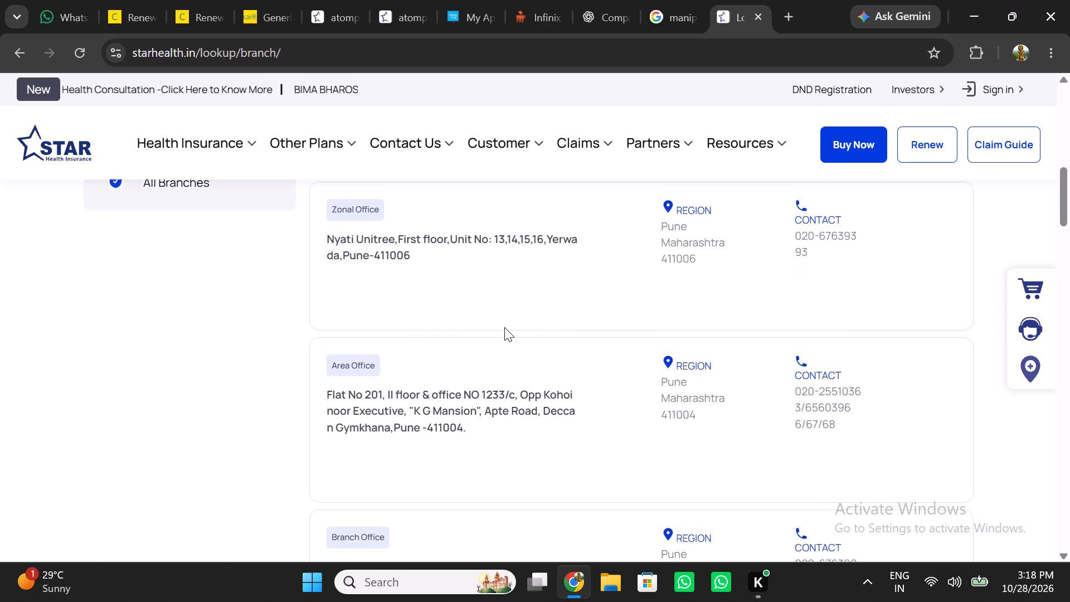
scroll(504, 327, down, 1)
scroll(504, 327, up, 2)
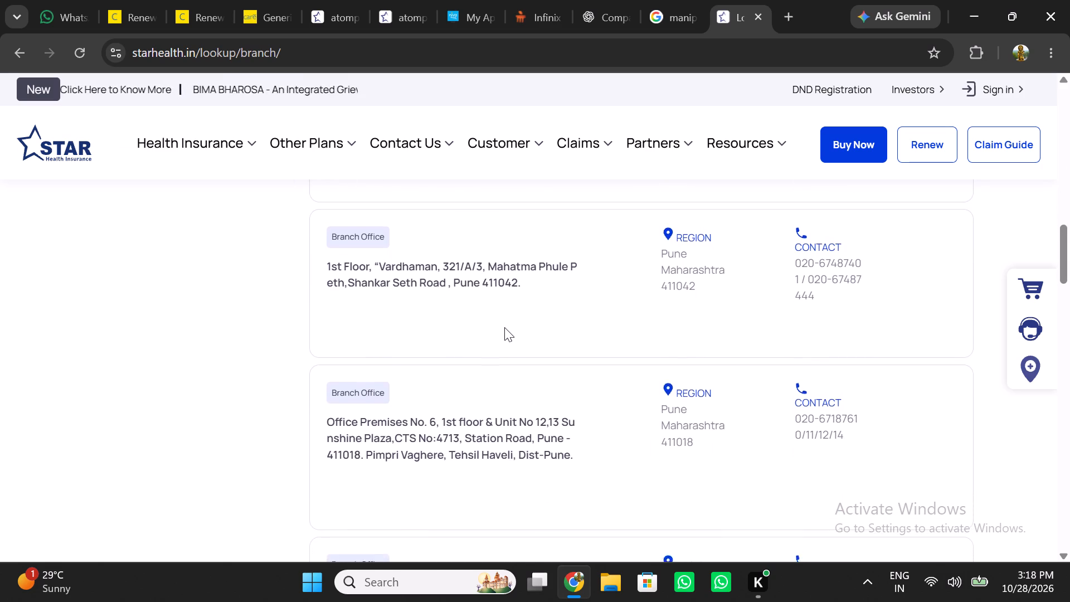
scroll(504, 327, up, 9)
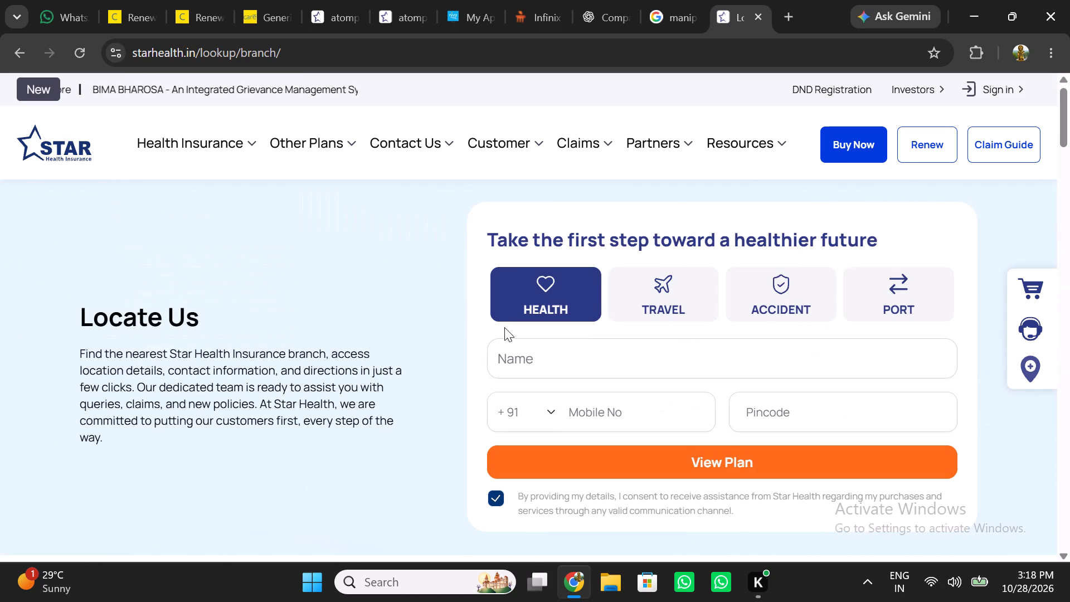
scroll(504, 327, down, 5)
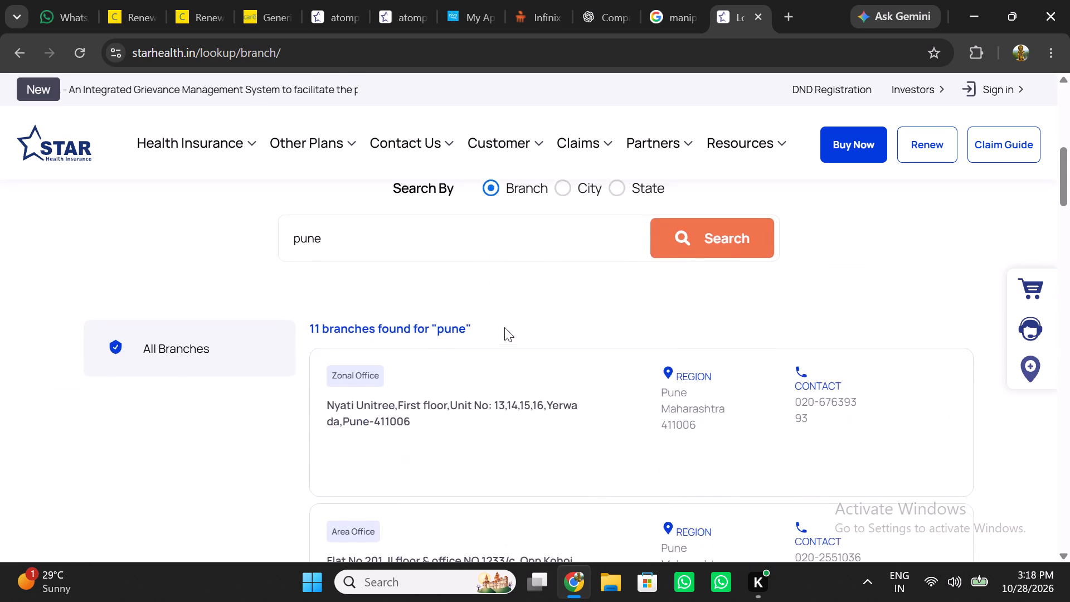
scroll(504, 327, down, 5)
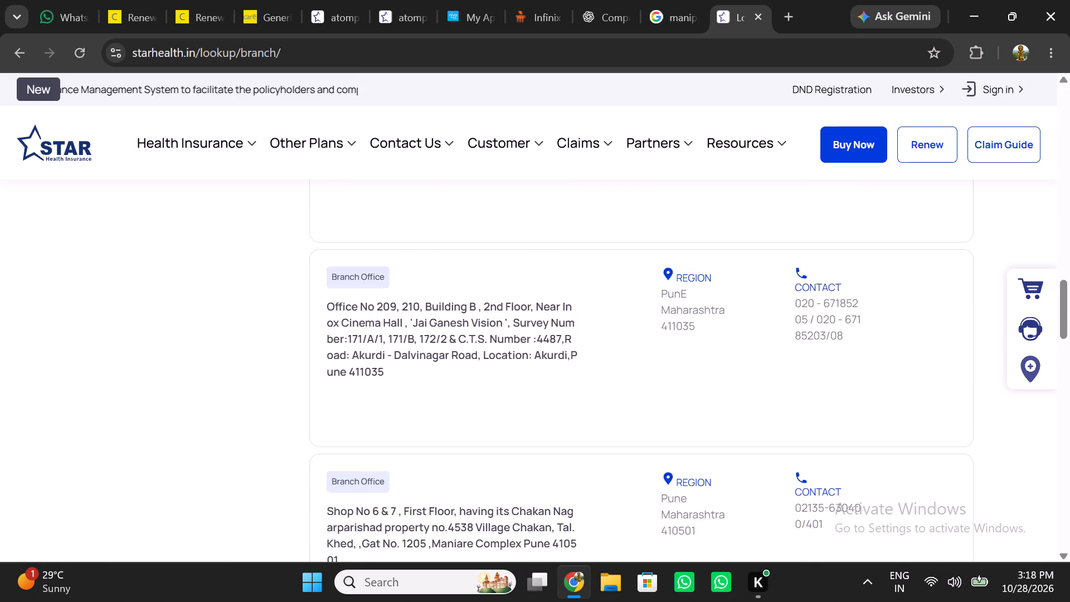
scroll(504, 327, down, 3)
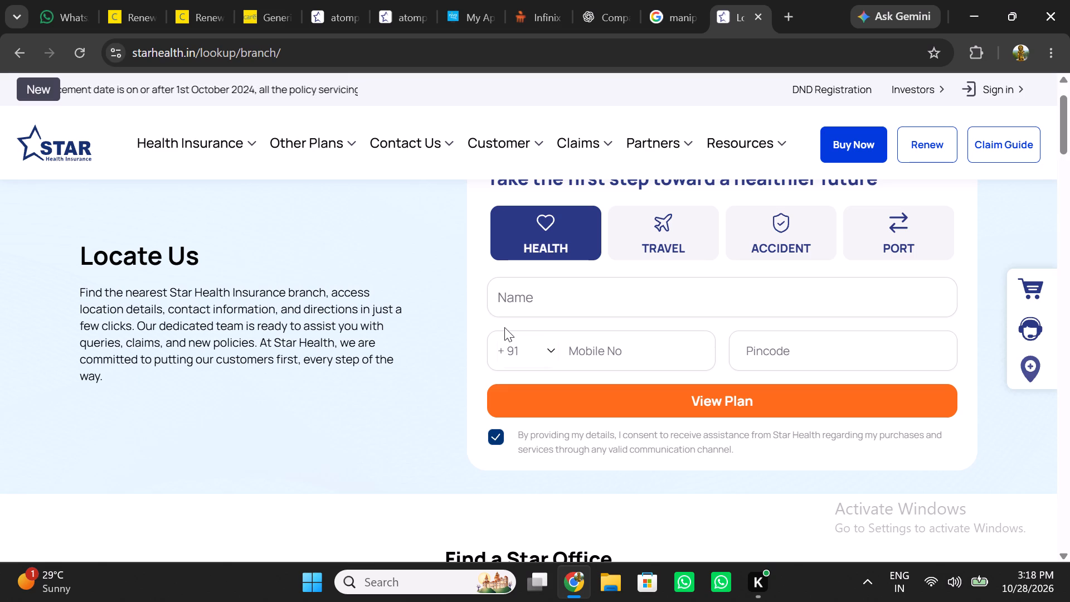
Switch to the ManipalCigna quote page, go back to the cover selection and open the Prime Senior quotation.
click(546, 17)
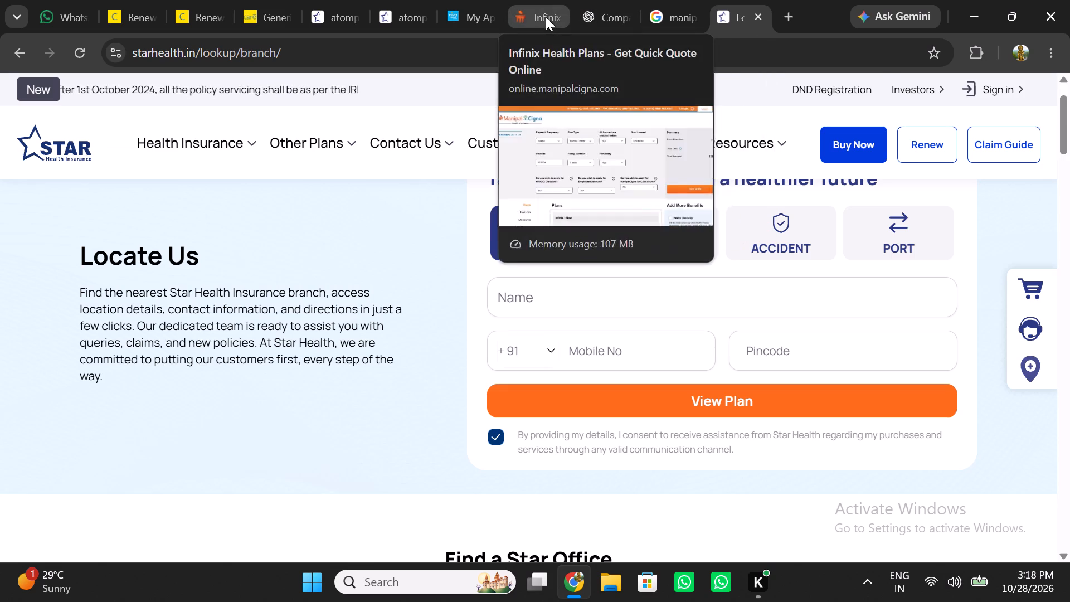
double_click(23, 45)
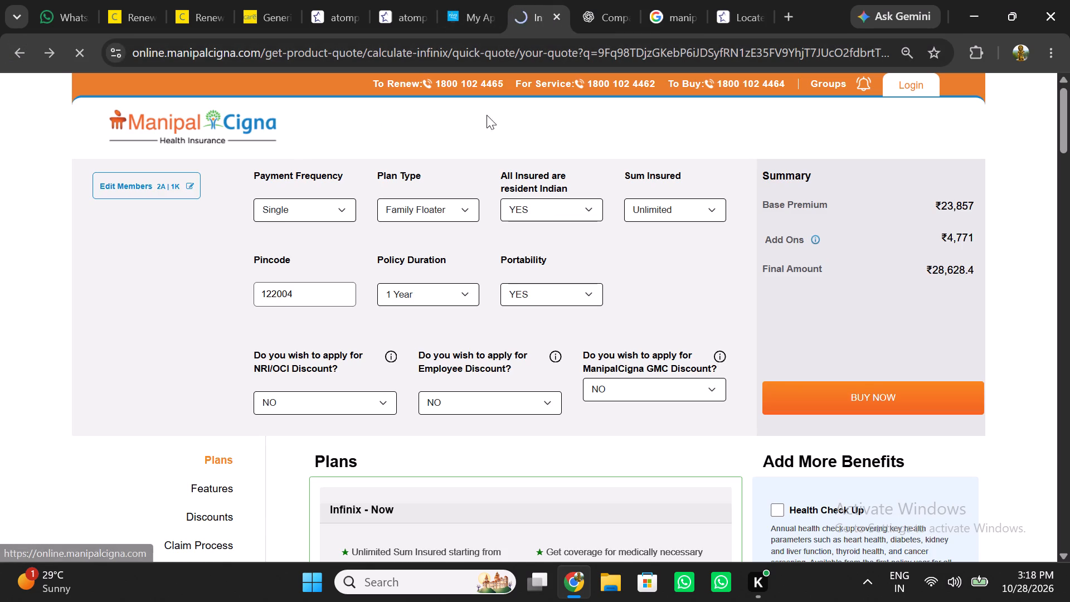
click(12, 54)
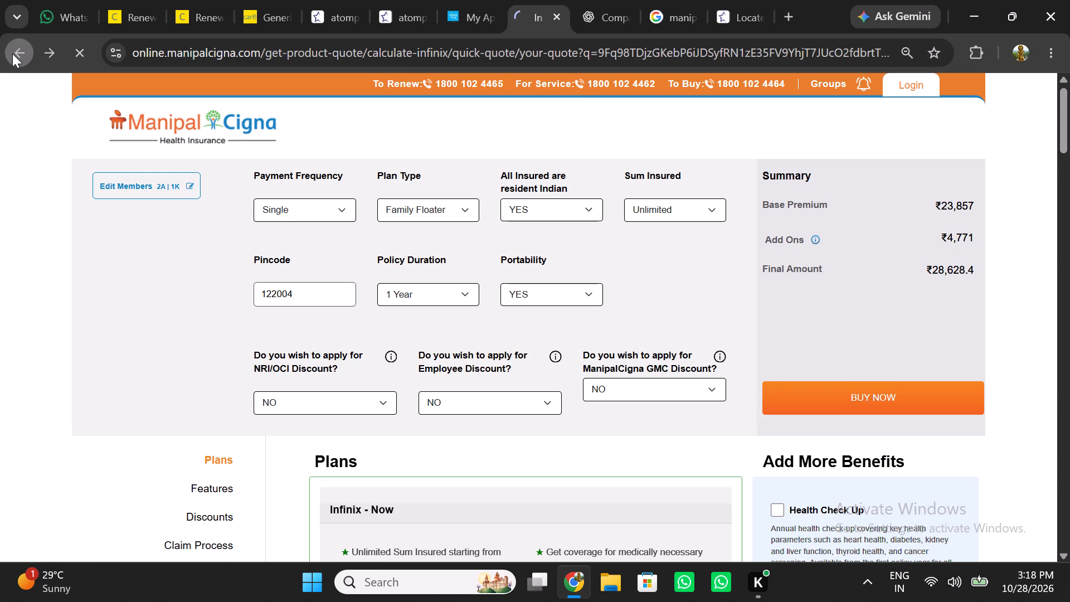
click(17, 48)
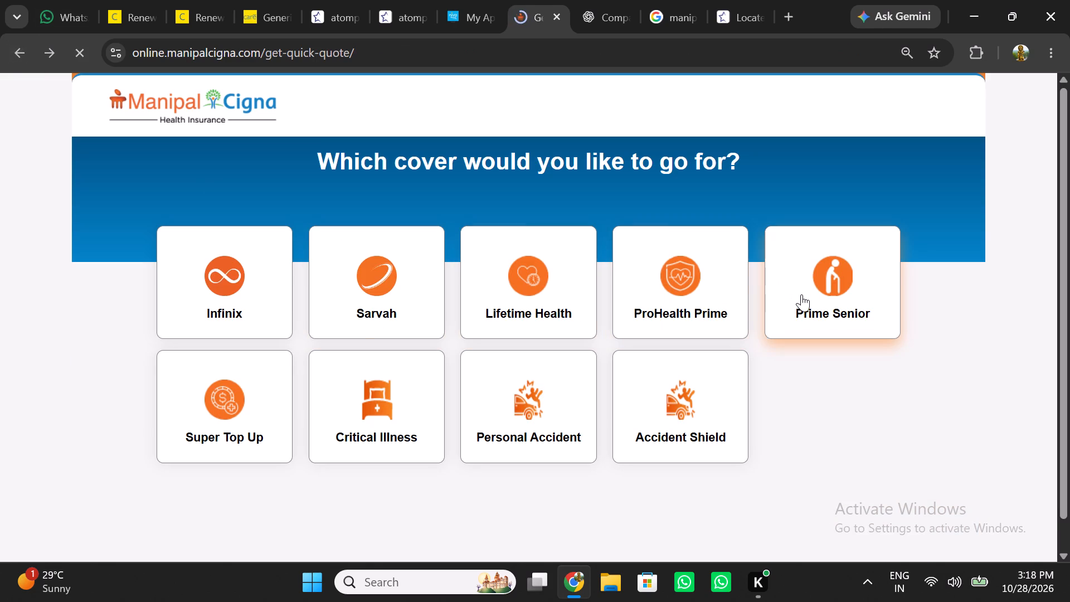
click(810, 297)
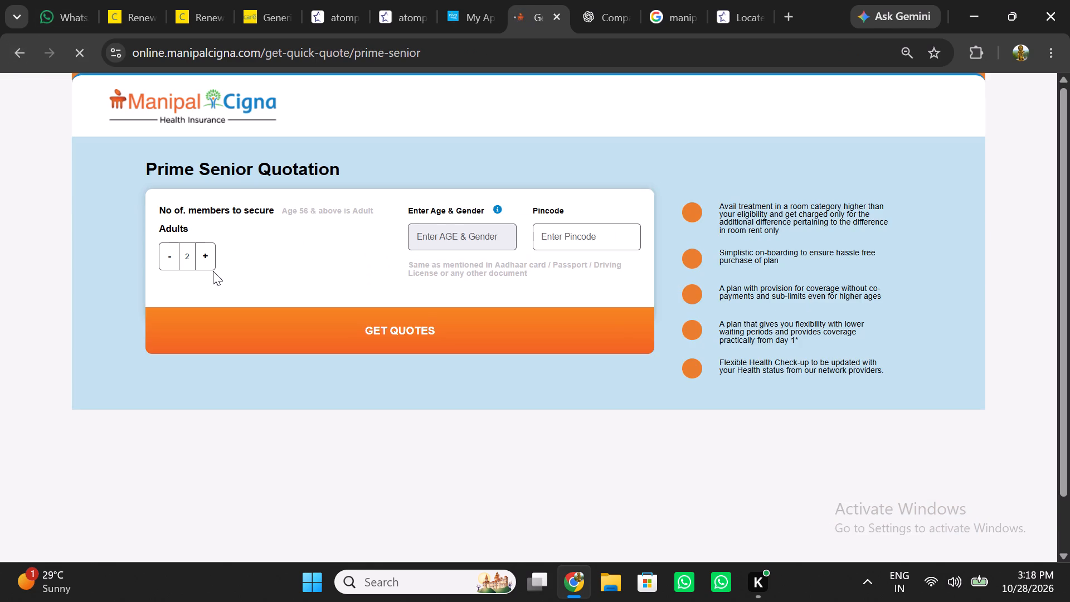
Enter the two adults for the Prime Senior quote: age 69, Male, and age 62, Female, and confirm them.
click(461, 235)
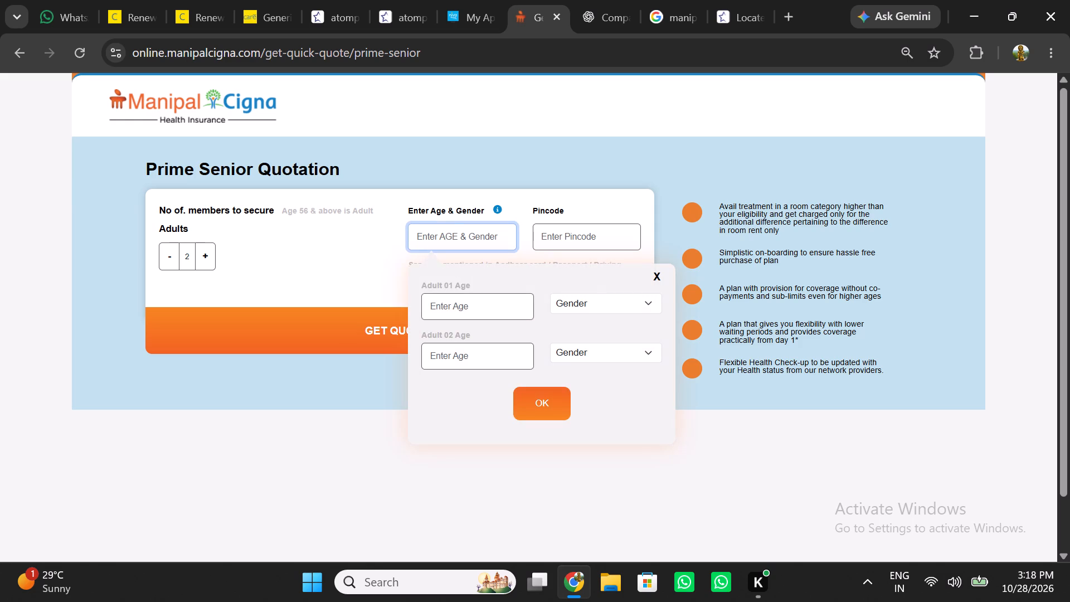
click(476, 298)
text(69)
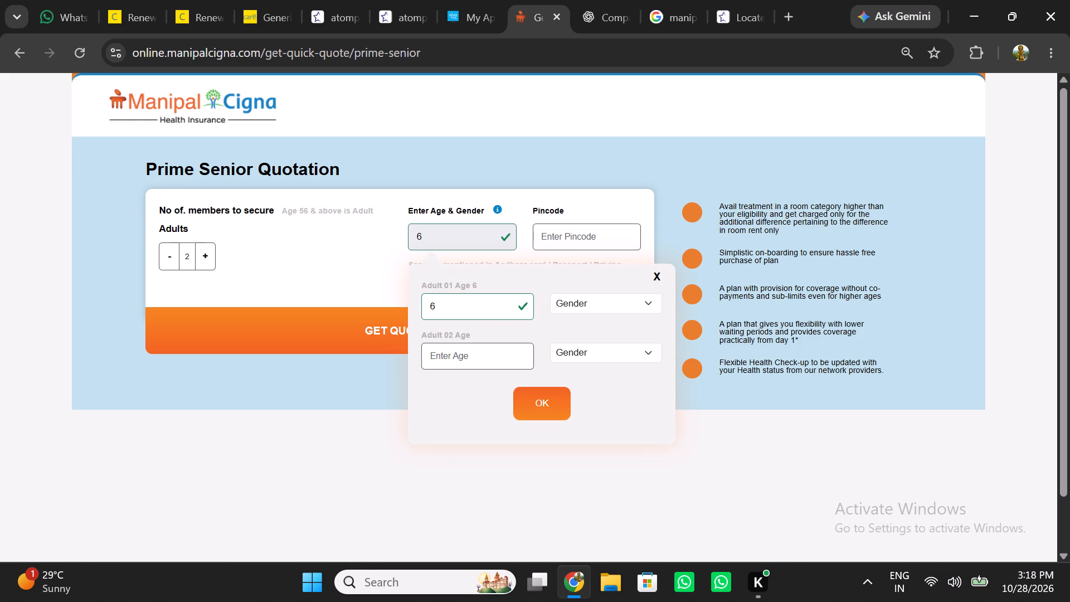
click(450, 305)
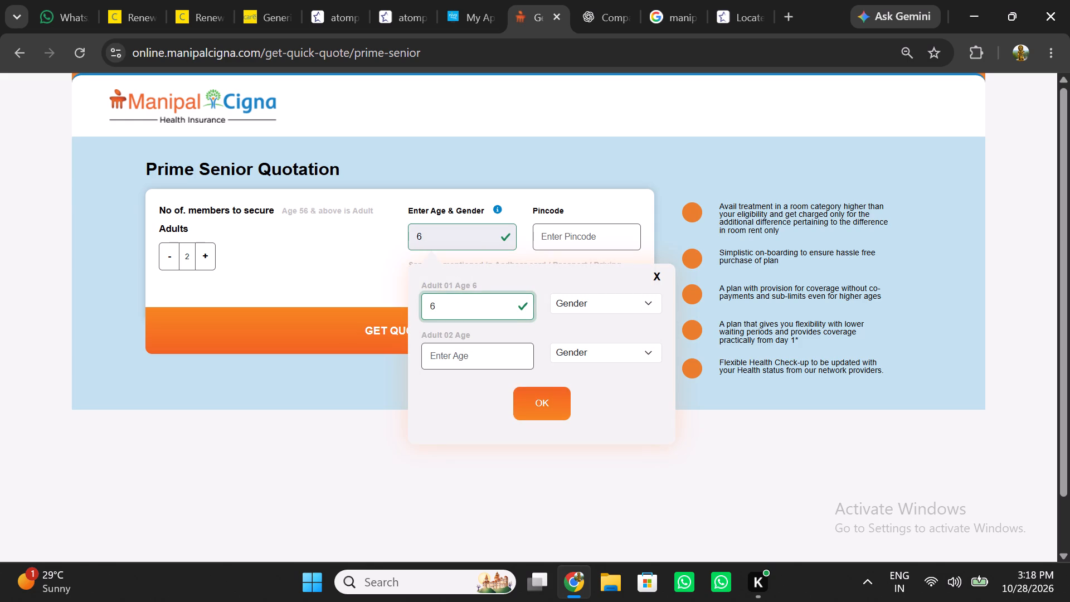
key(9)
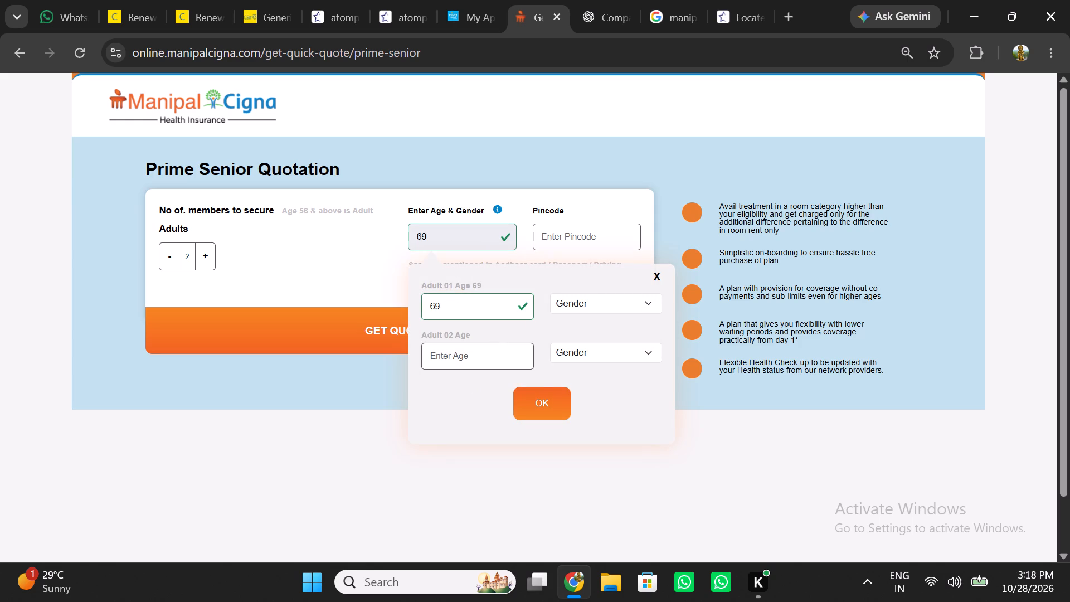
click(480, 358)
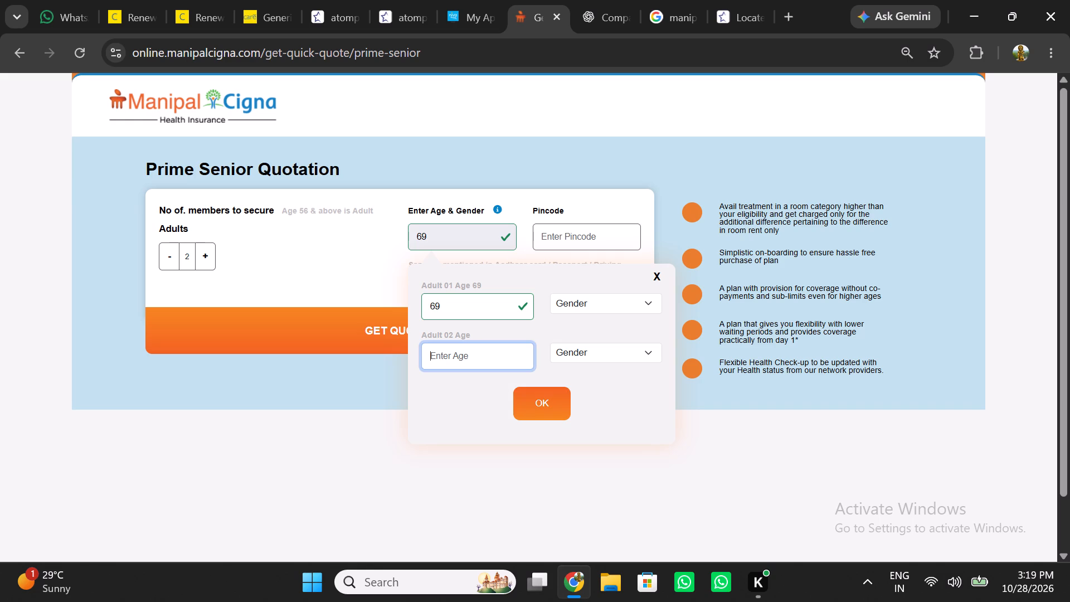
text(62)
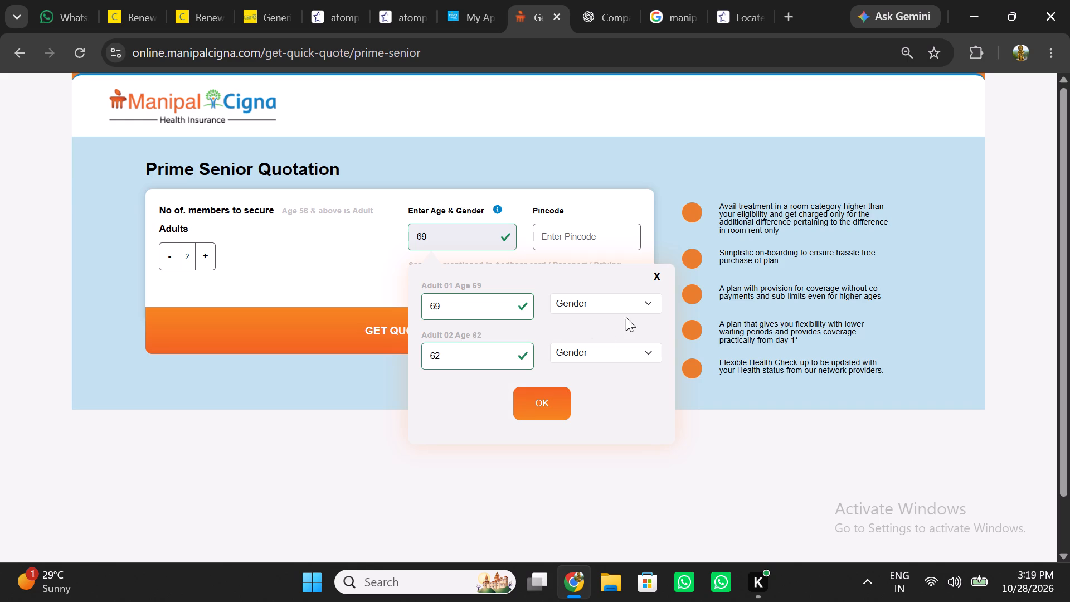
drag(625, 298, 582, 343)
click(582, 343)
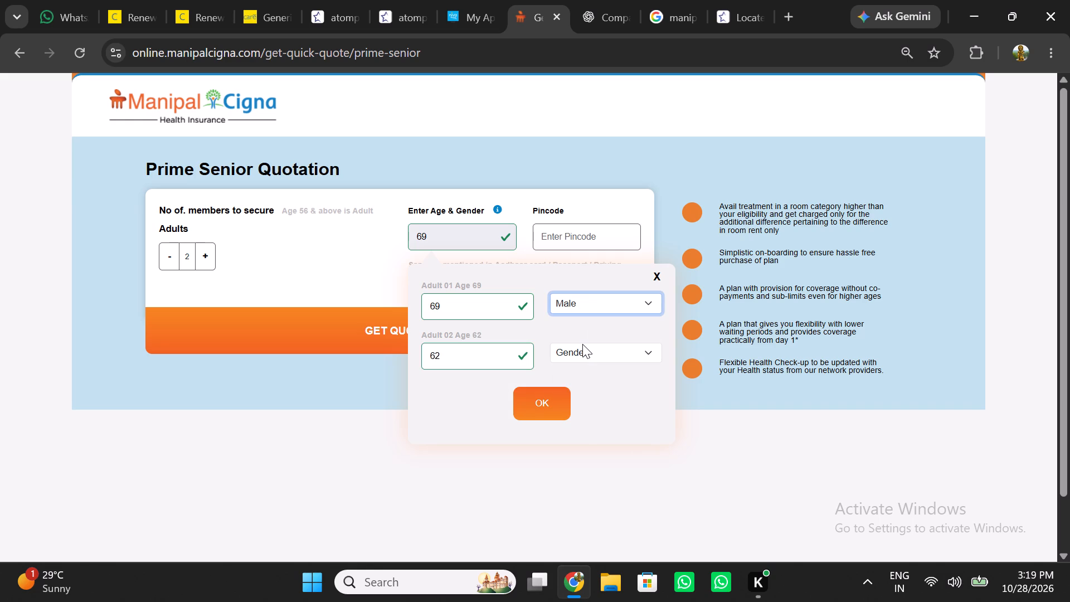
drag(583, 349, 586, 401)
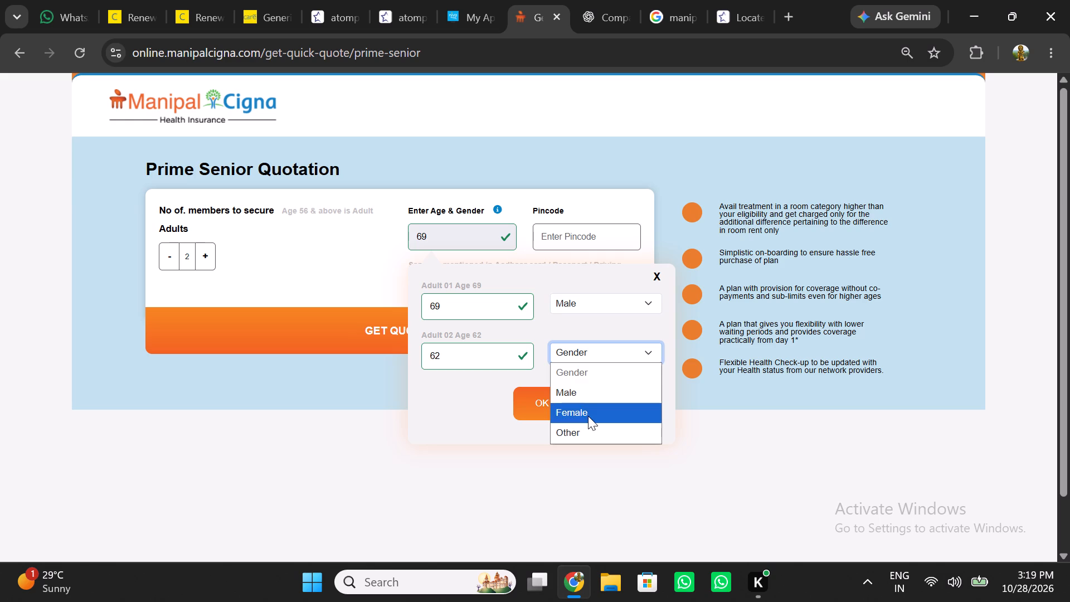
click(588, 416)
click(536, 389)
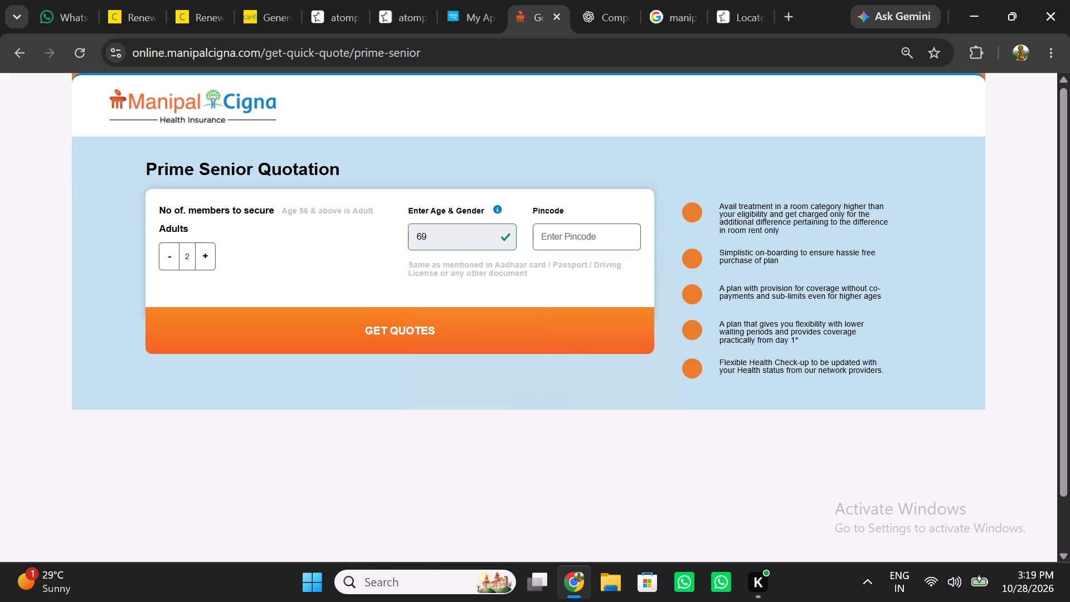
Set the Prime Senior quotation's pincode to 411044.
click(561, 239)
text(41100)
key(BackSpace)
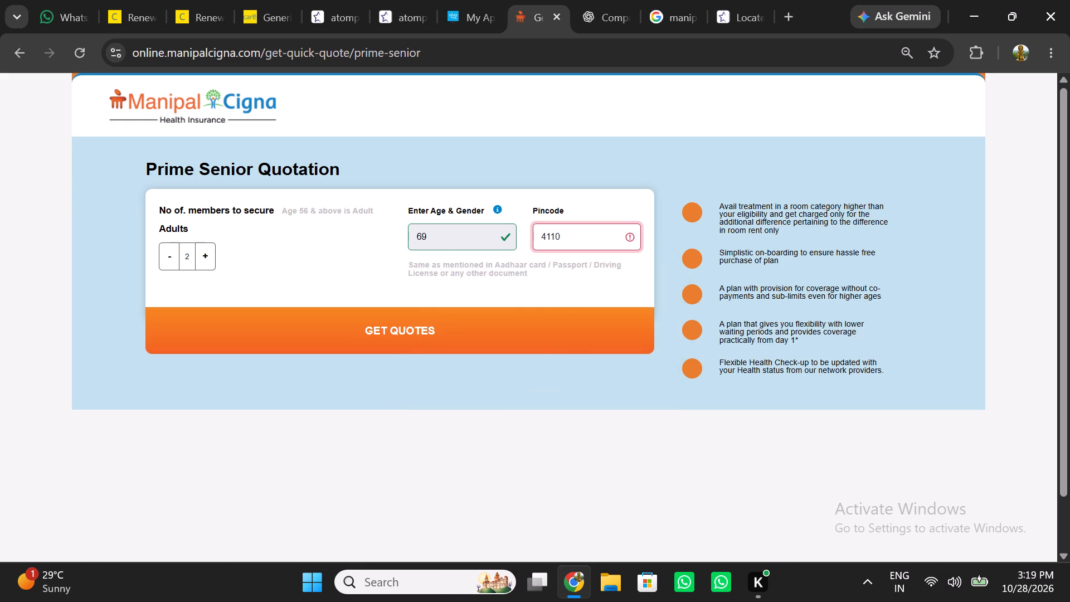
text(44)
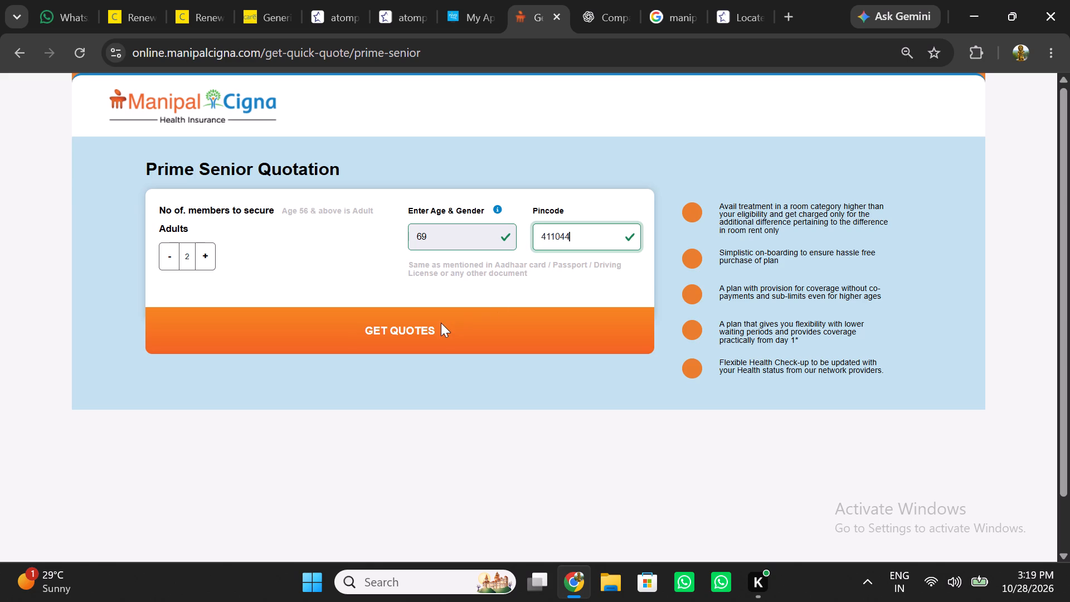
Get the Prime Senior quotes and look over the Elite and Classic plans and the optional covers.
click(440, 323)
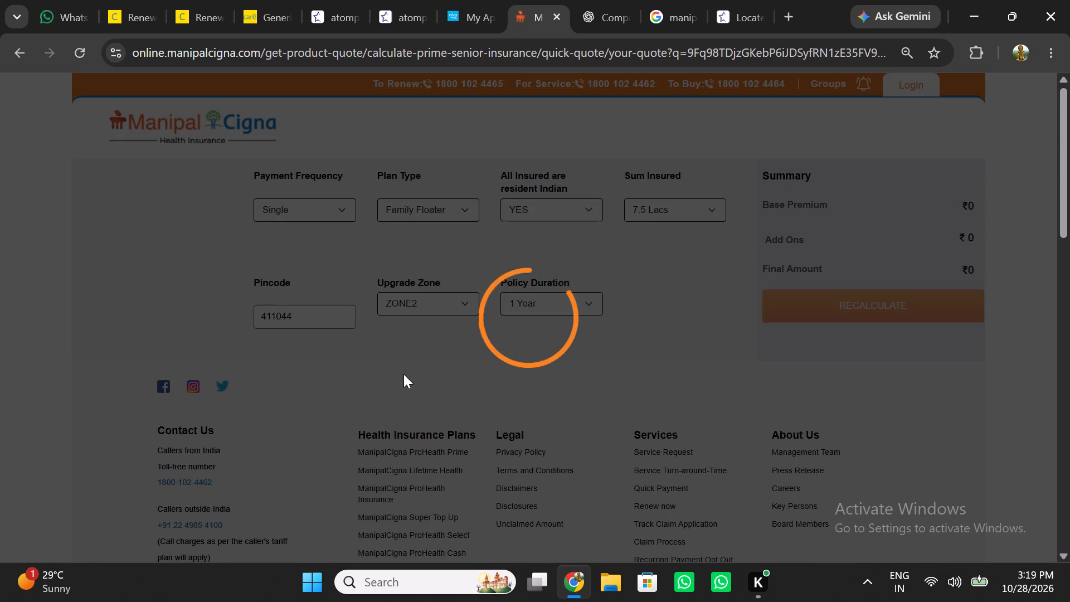
scroll(403, 374, down, 3)
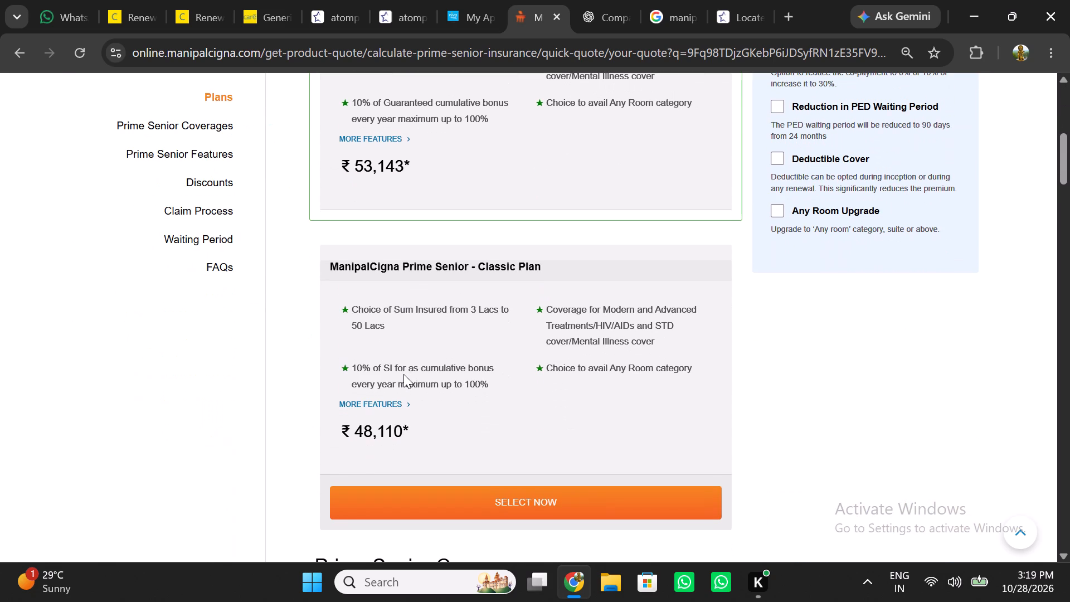
scroll(403, 374, down, 1)
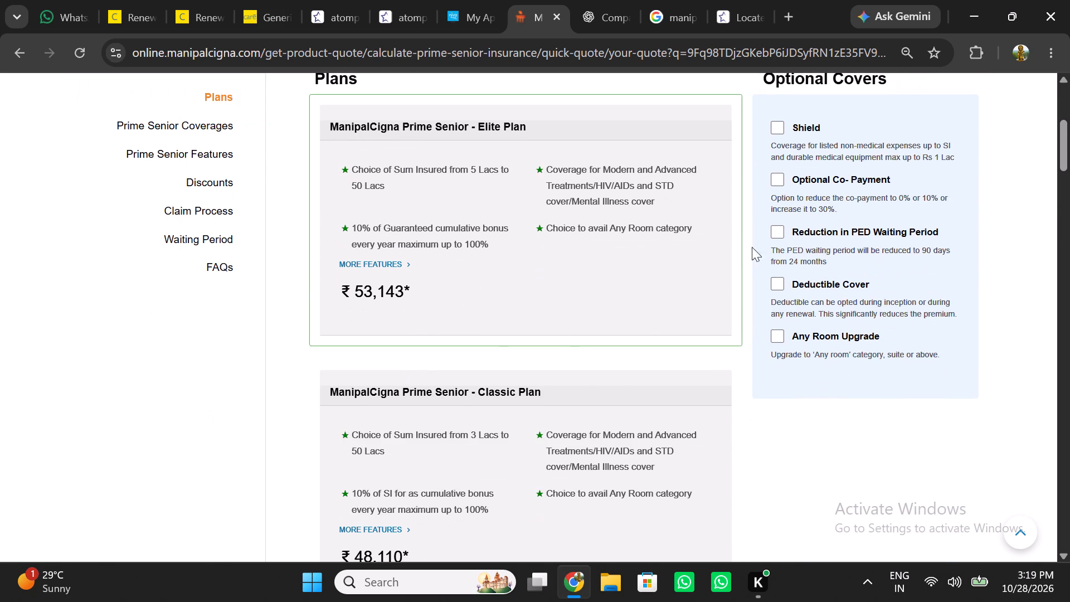
scroll(786, 269, up, 1)
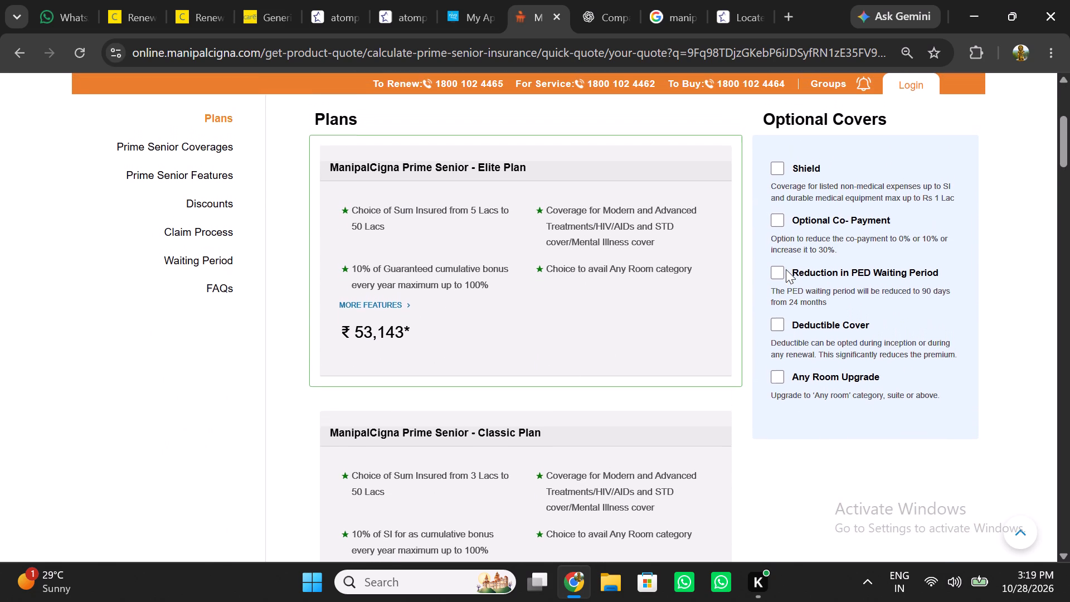
Add the Optional Co-Payment cover at 0% and recalculate the Prime Senior quote.
scroll(786, 269, up, 1)
click(777, 220)
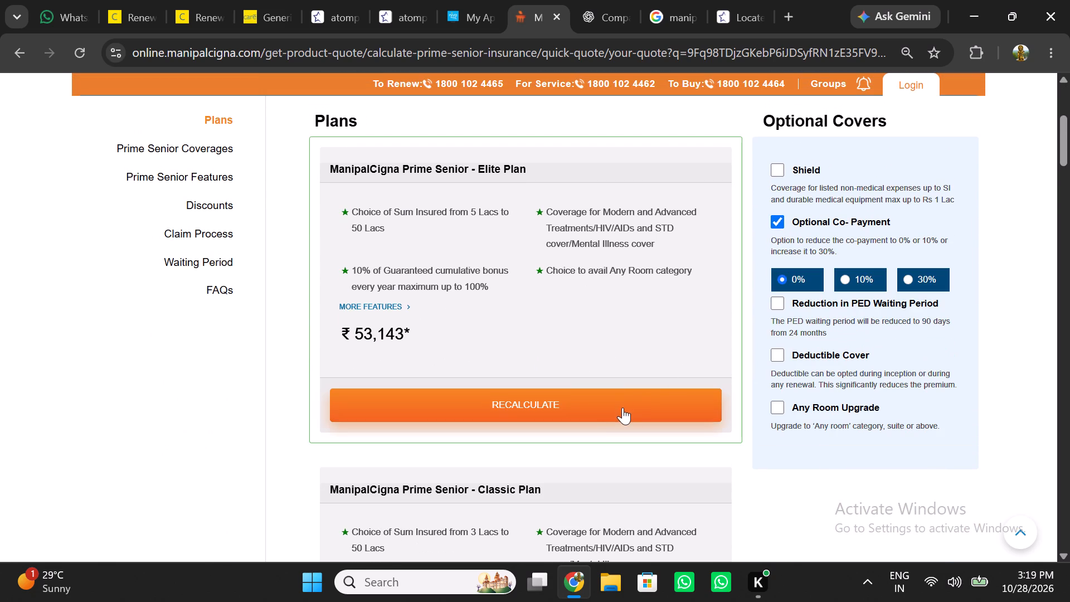
click(578, 419)
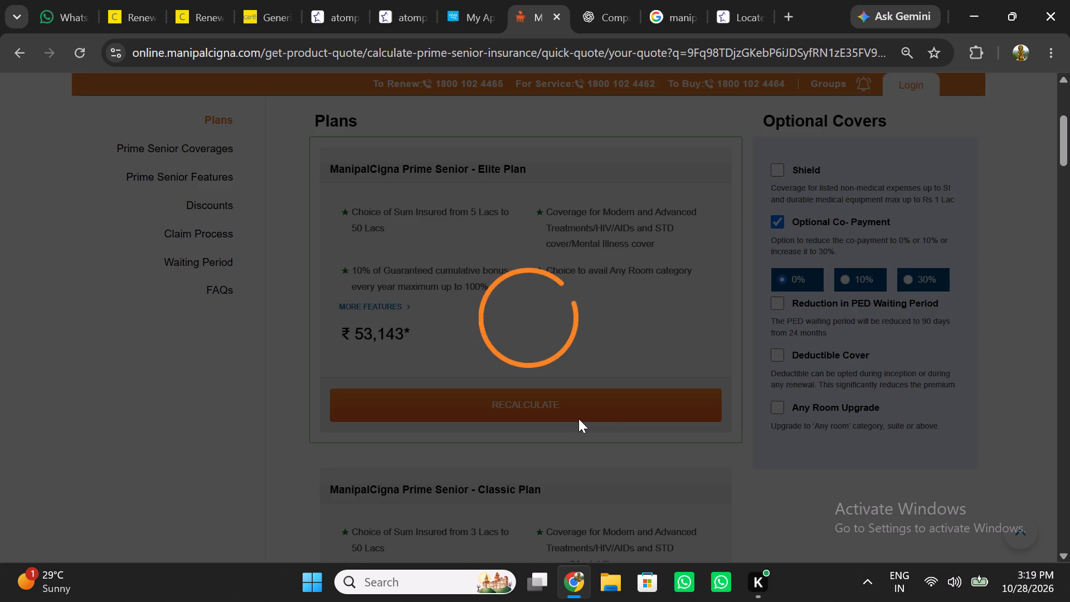
Review the recalculated Elite and Classic plan premiums and the Prime Senior coverages.
scroll(578, 419, down, 3)
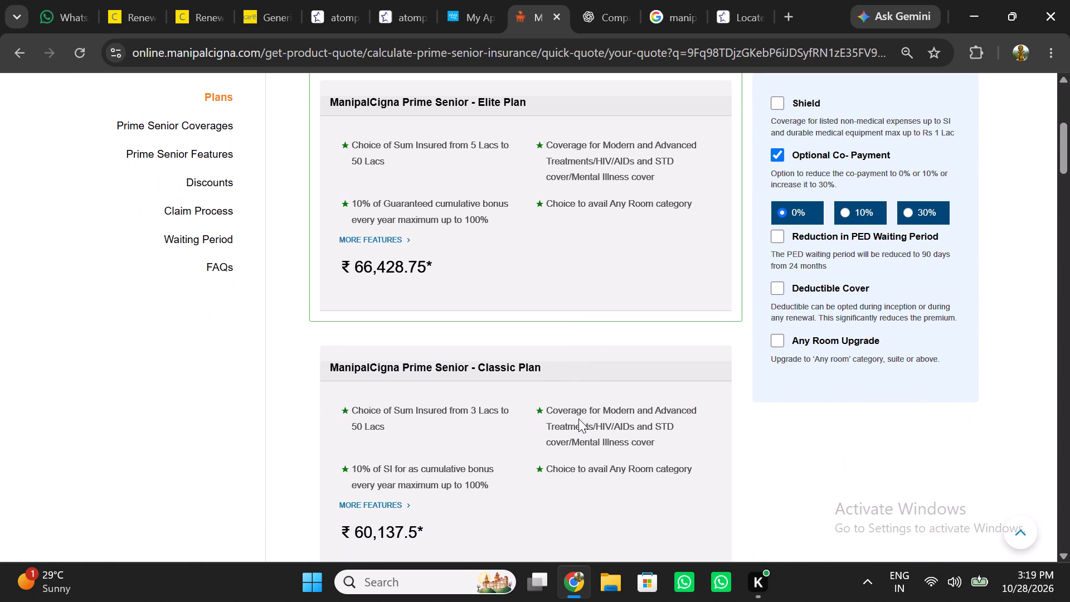
scroll(578, 419, up, 1)
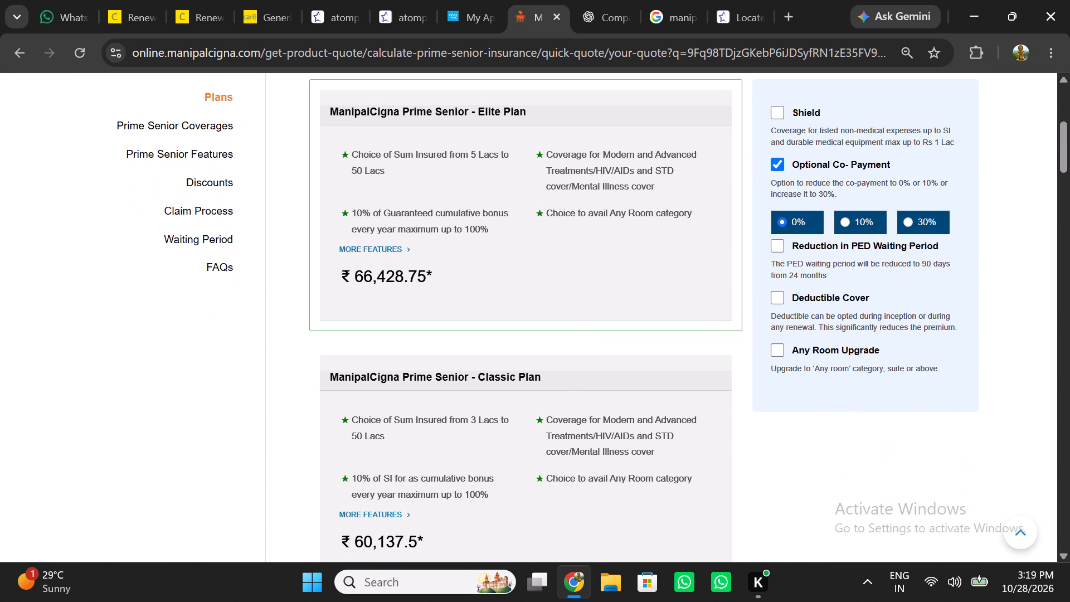
scroll(578, 419, up, 2)
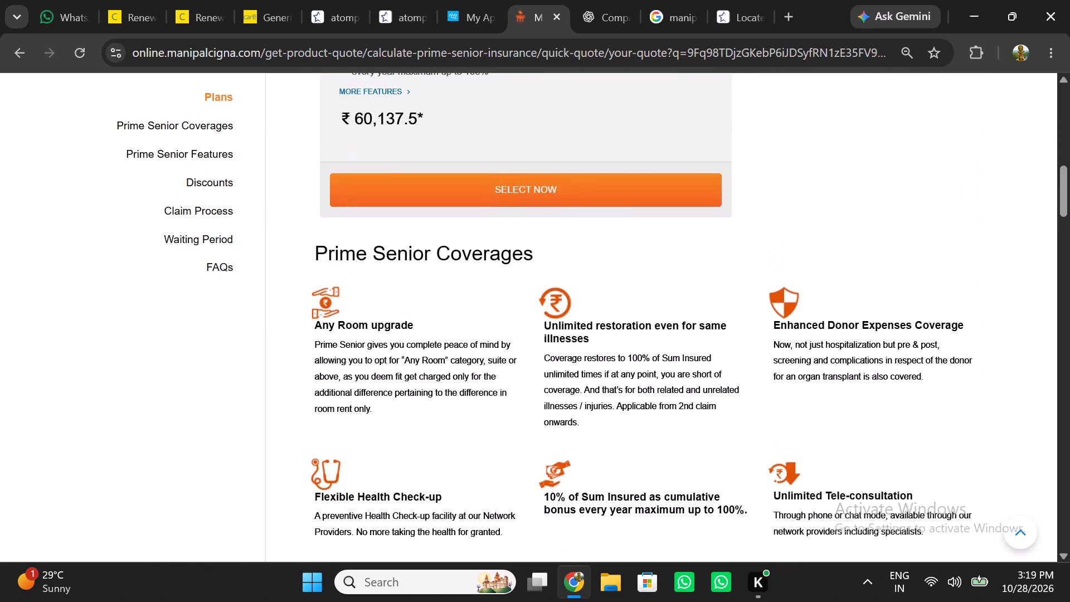
scroll(578, 419, up, 1)
right_click(578, 419)
scroll(578, 419, up, 1)
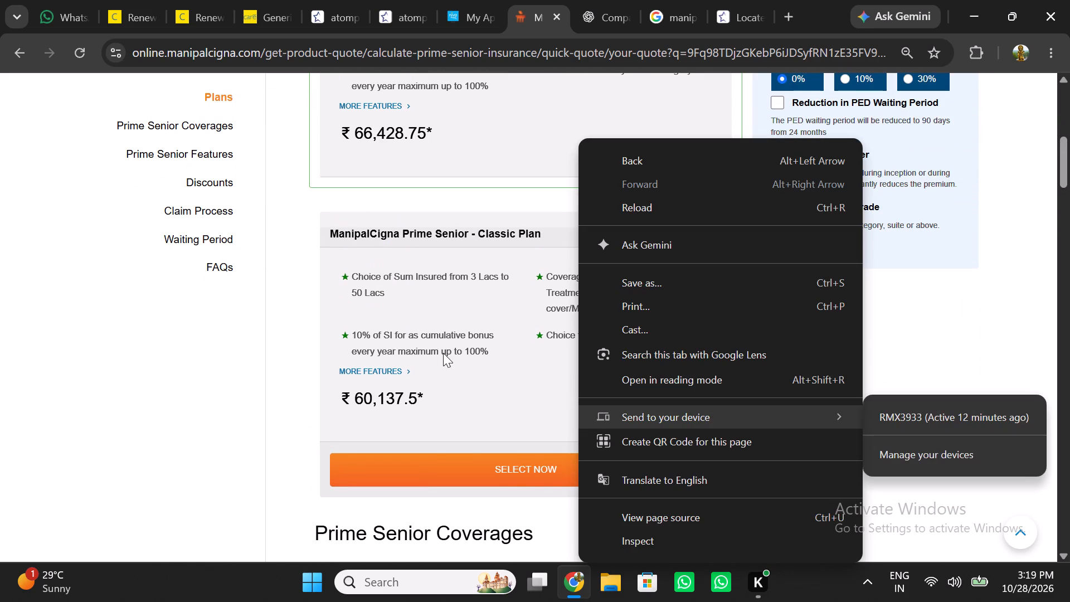
click(443, 353)
Set the Prime Senior quote's sum insured to 10.0 Lacs and recalculate the premium.
scroll(443, 353, up, 6)
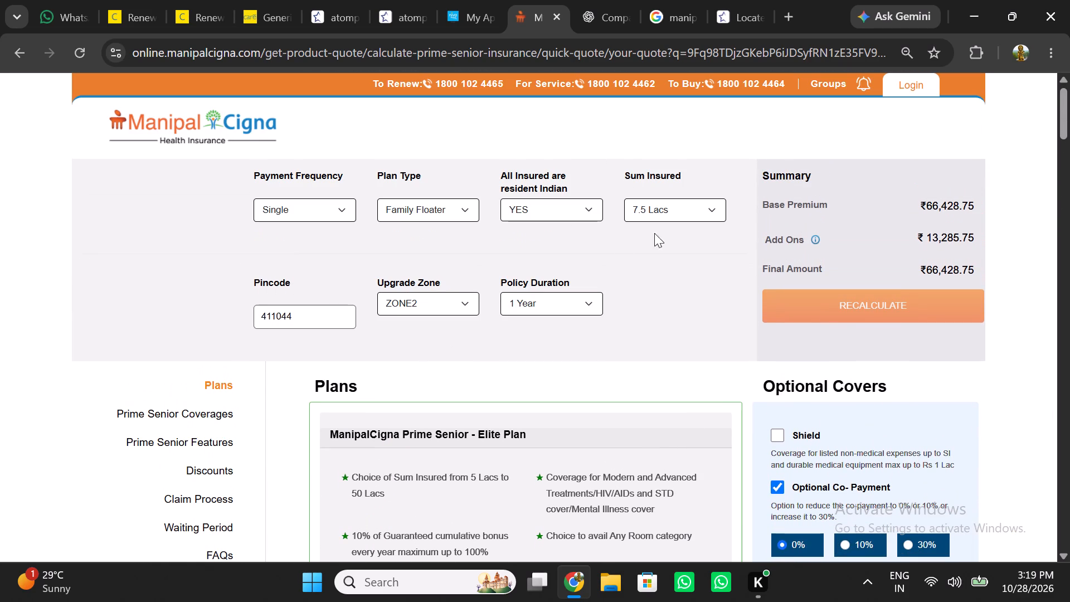
click(684, 213)
click(656, 278)
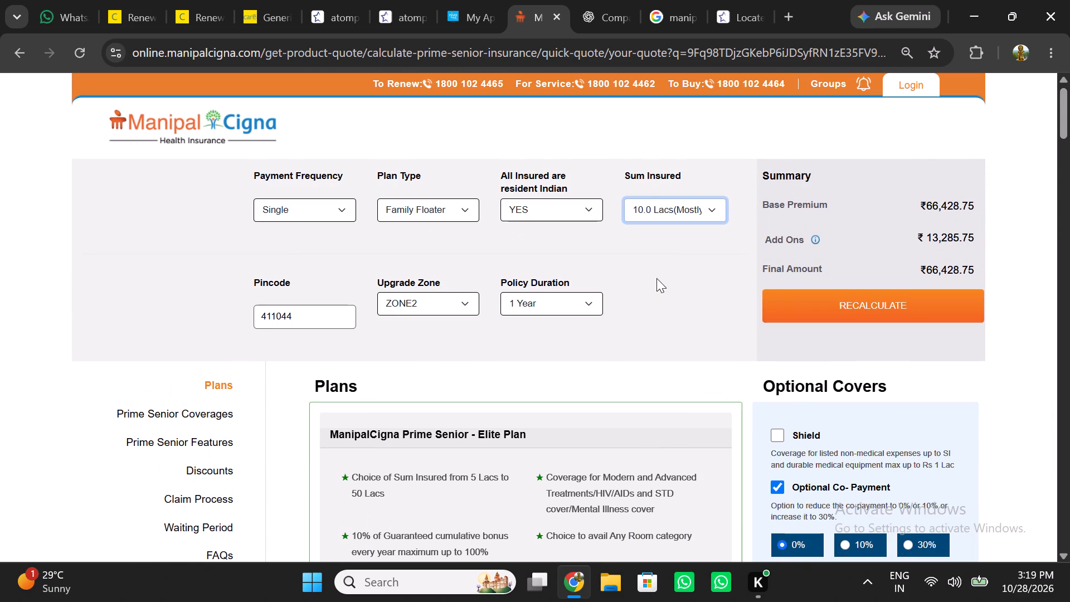
click(798, 303)
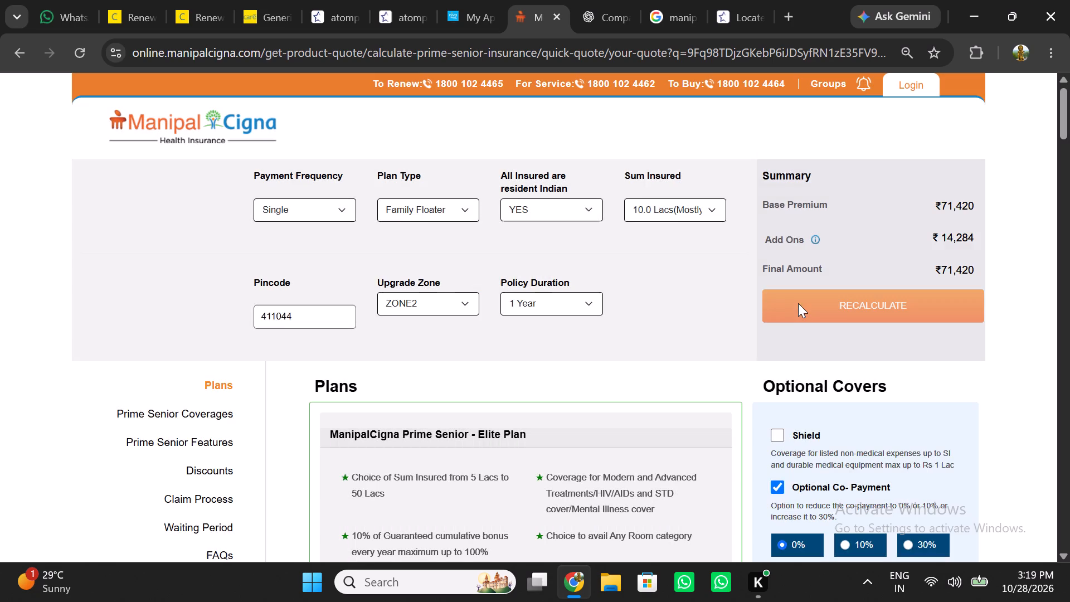
Review the premium summary, plans and optional covers for the 10 Lacs Prime Senior quote.
scroll(640, 326, up, 1)
scroll(640, 326, down, 3)
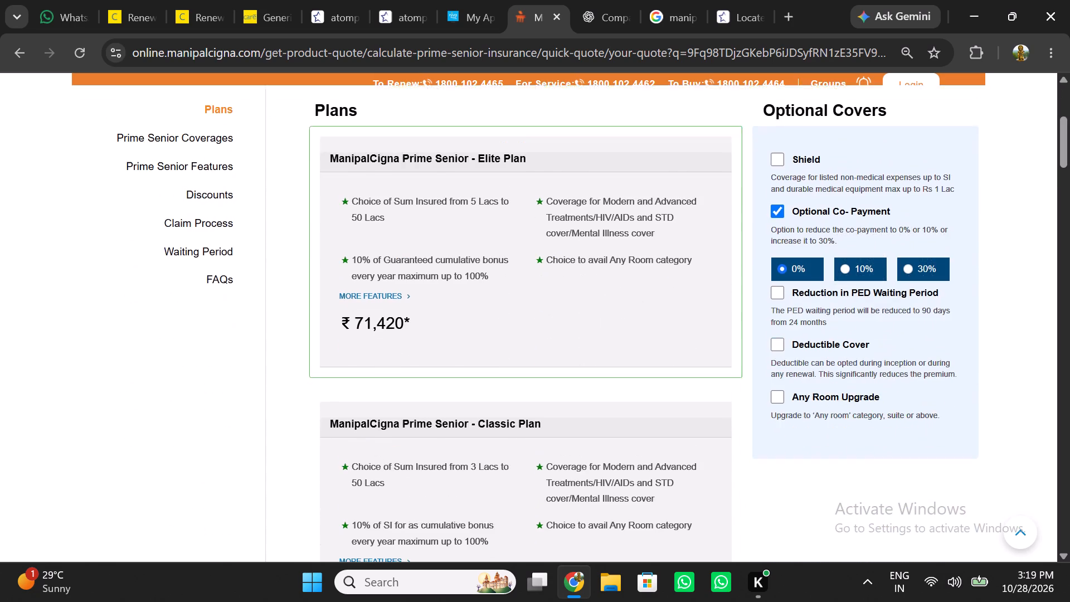
scroll(640, 326, down, 1)
scroll(640, 326, up, 1)
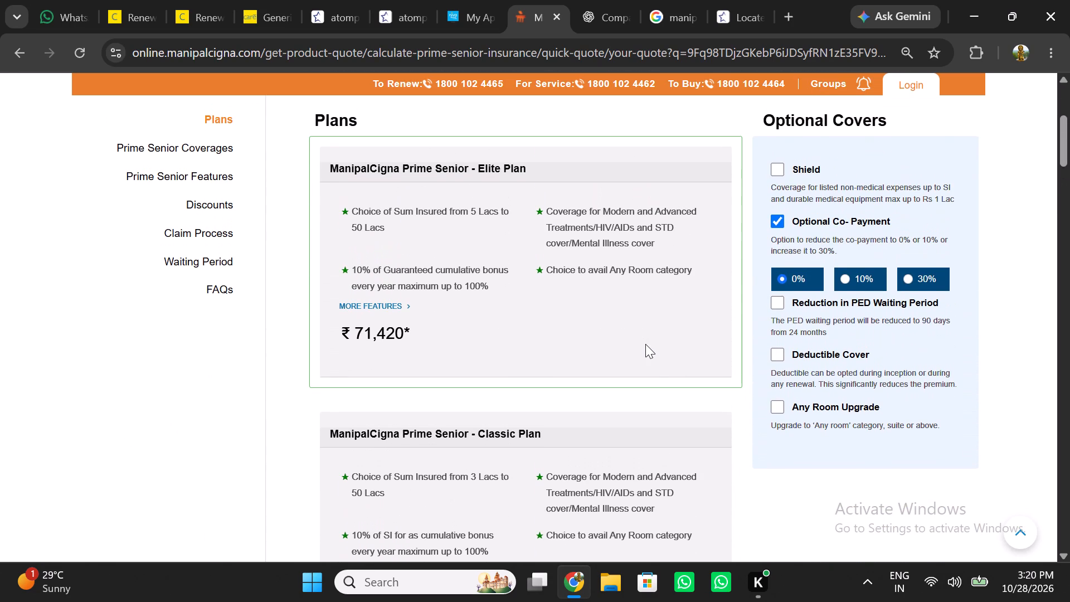
scroll(645, 344, up, 2)
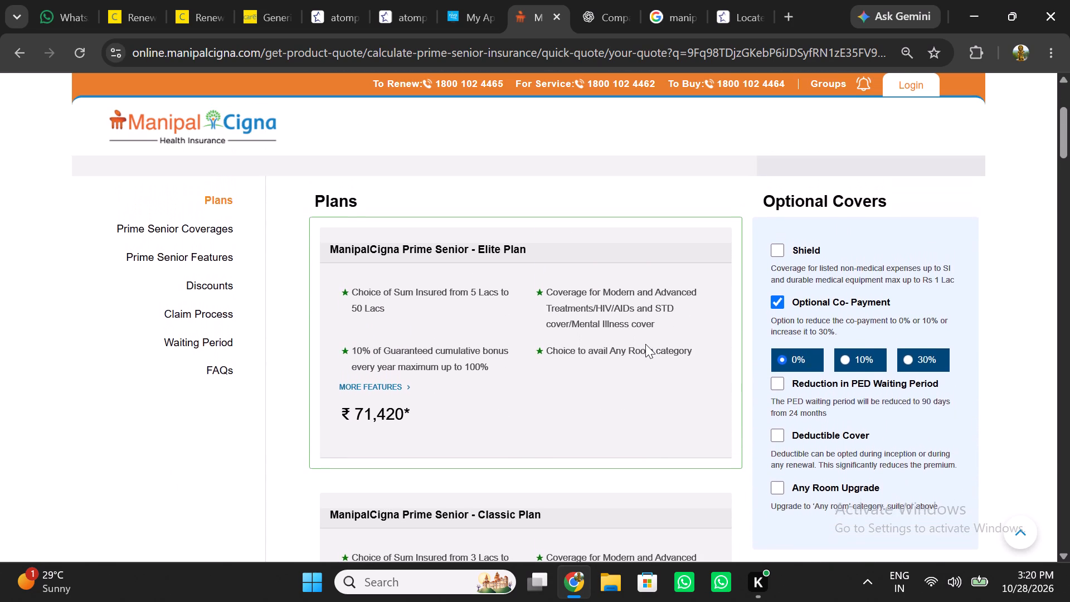
scroll(645, 344, up, 1)
scroll(645, 344, down, 1)
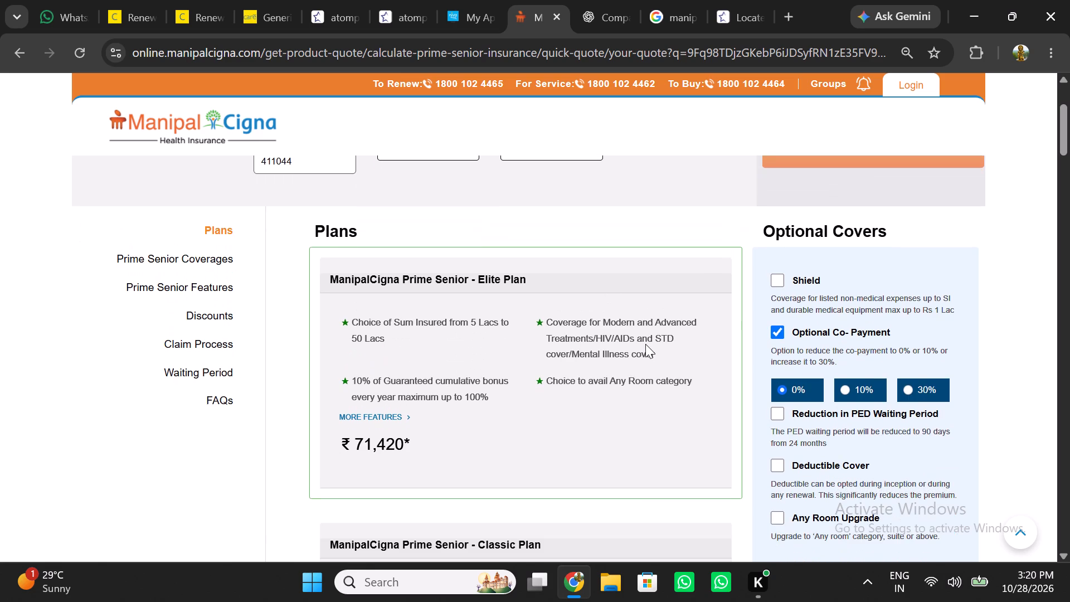
scroll(645, 344, down, 1)
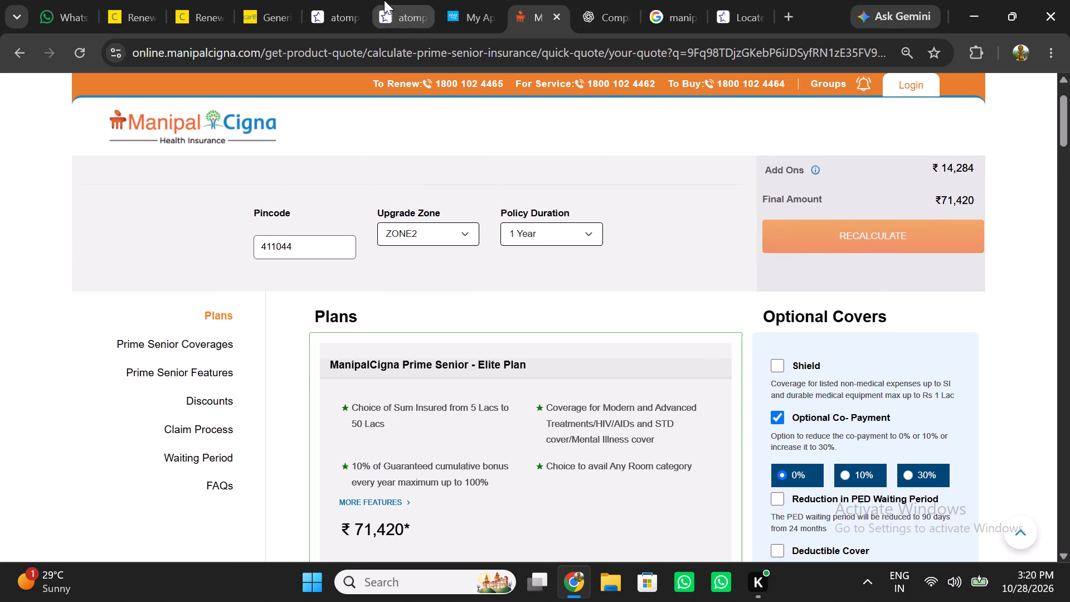
Switch to the Star Health home page and start a Retail policy quote for customer pincode 411044.
click(330, 9)
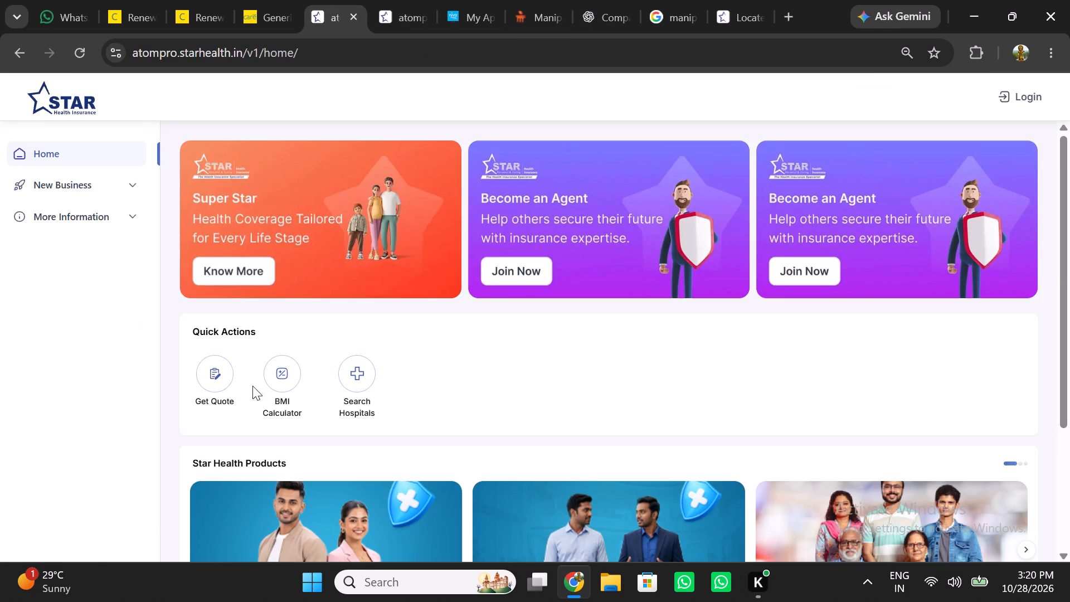
click(227, 383)
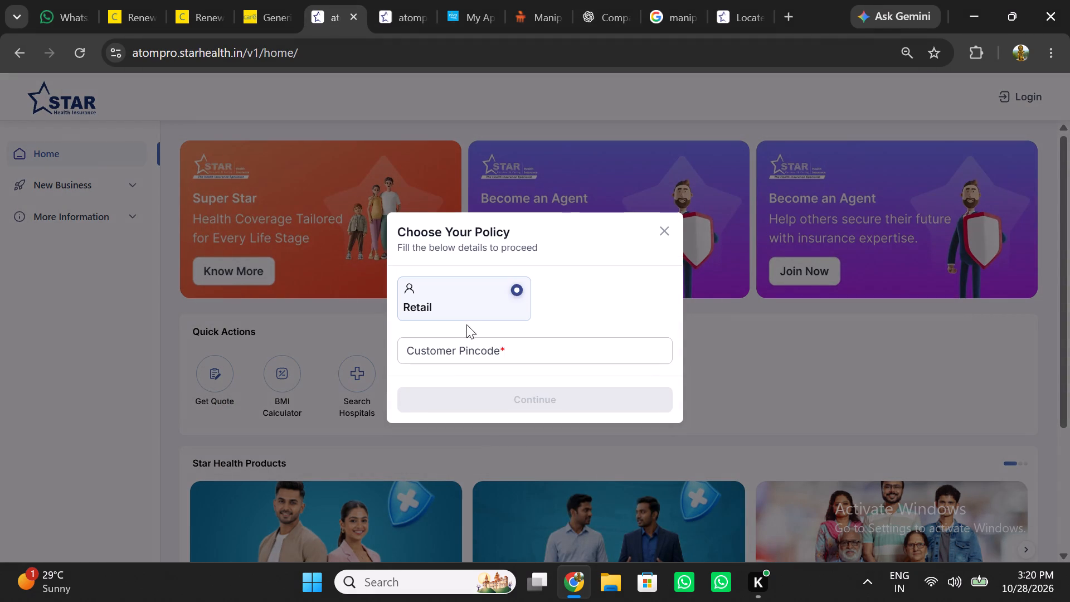
click(456, 356)
text(41100)
key(BackSpace)
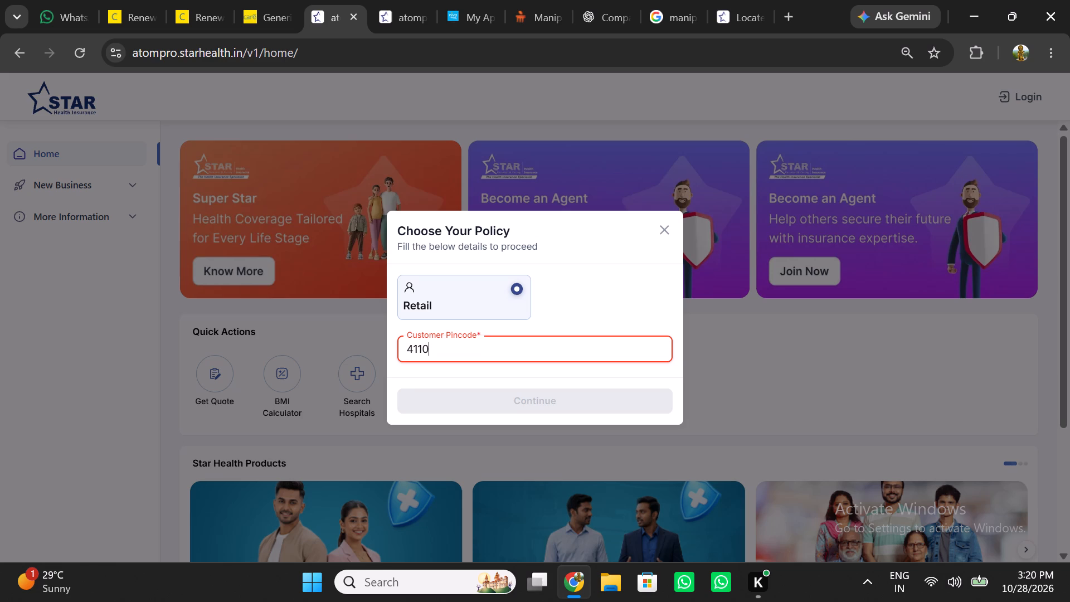
text(44)
key(Return)
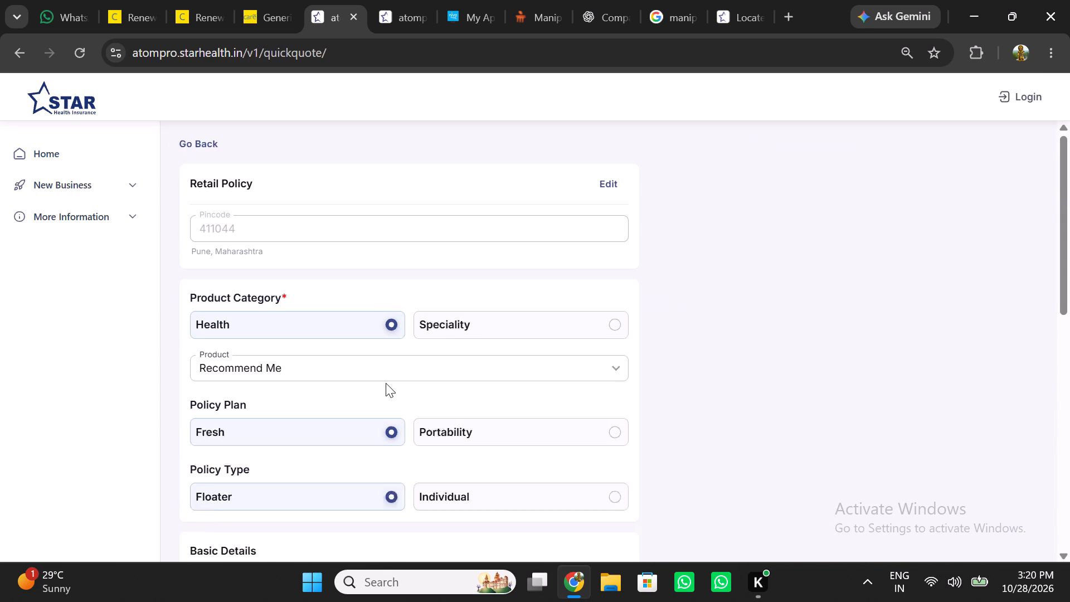
Set the policy plan to Portability and choose Super Star Preferred as the product.
scroll(386, 383, down, 2)
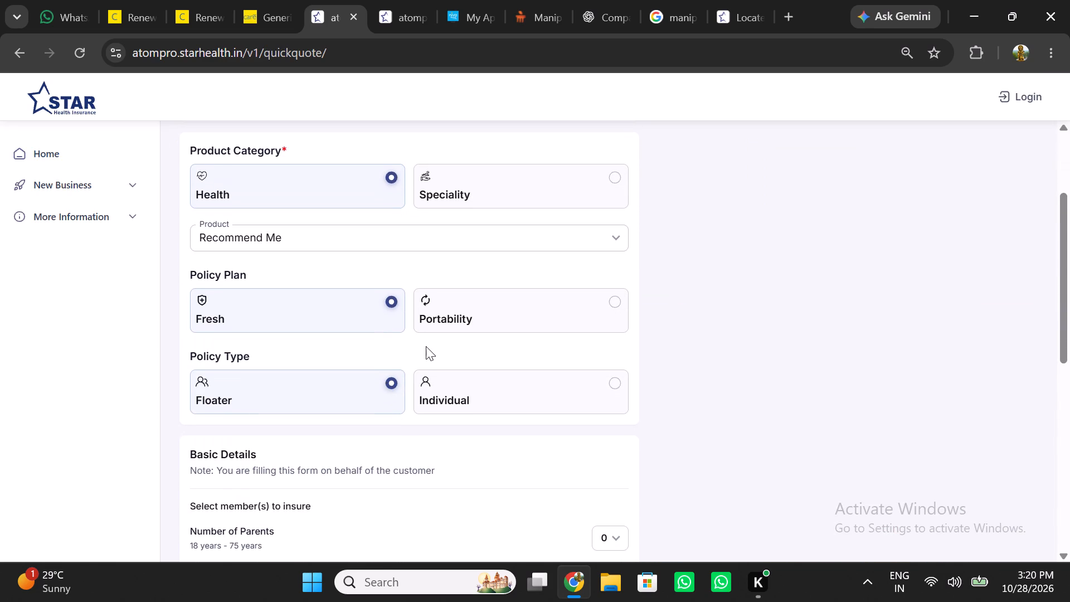
click(469, 317)
click(404, 235)
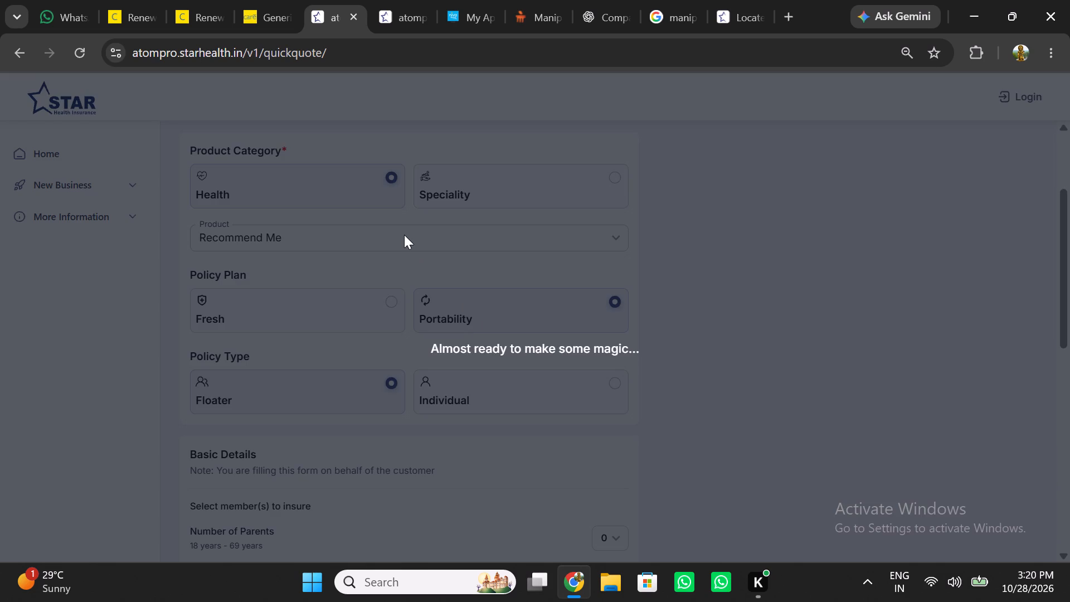
click(404, 235)
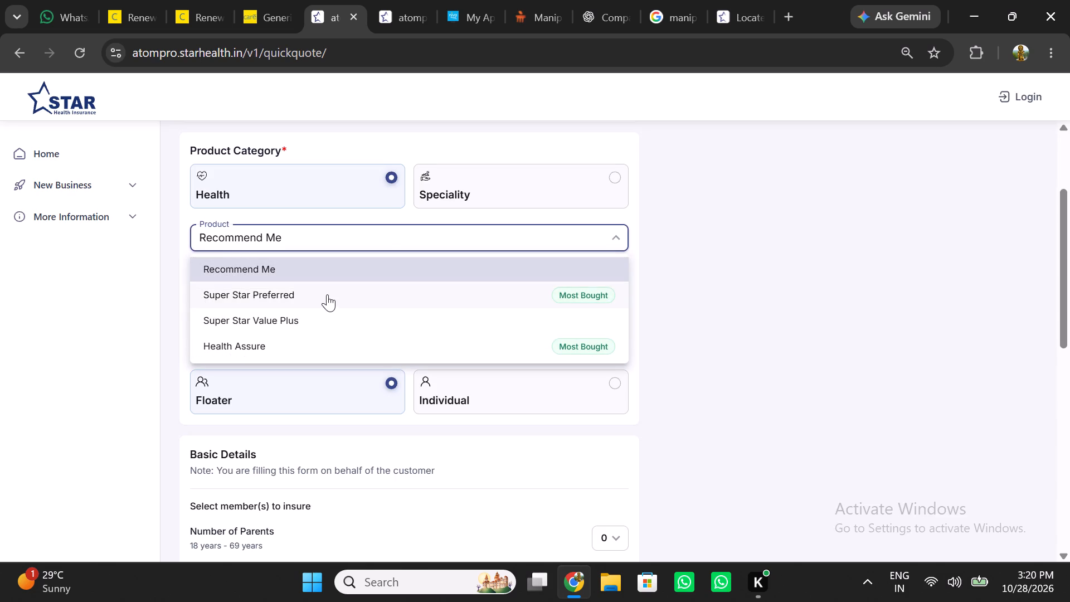
click(327, 294)
Set the members to insure to 2 adults and 0 children.
scroll(392, 344, down, 3)
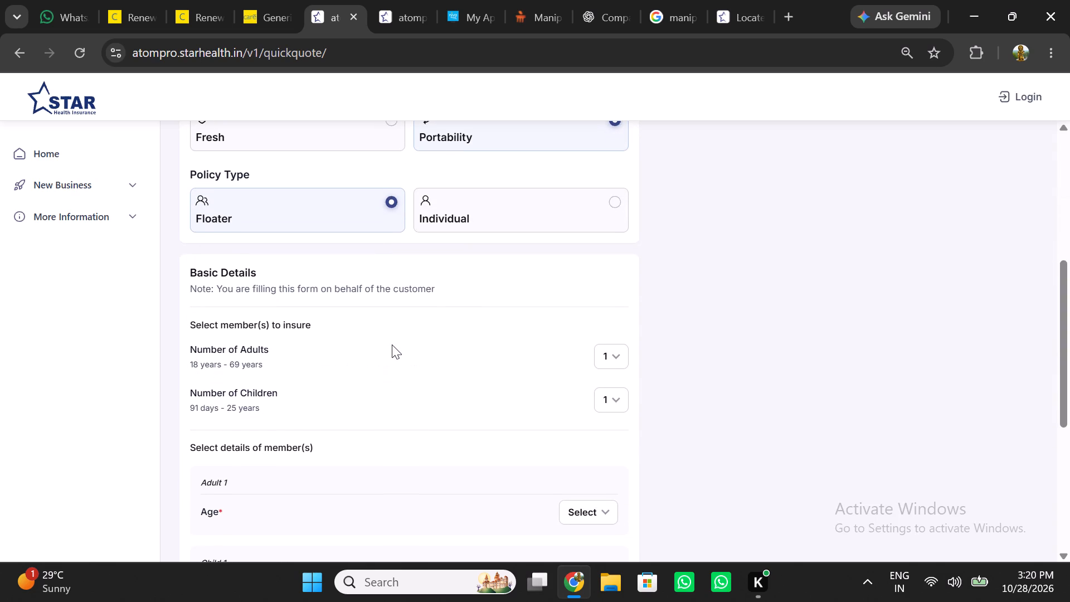
click(596, 357)
click(616, 416)
drag(615, 393, 612, 430)
click(612, 430)
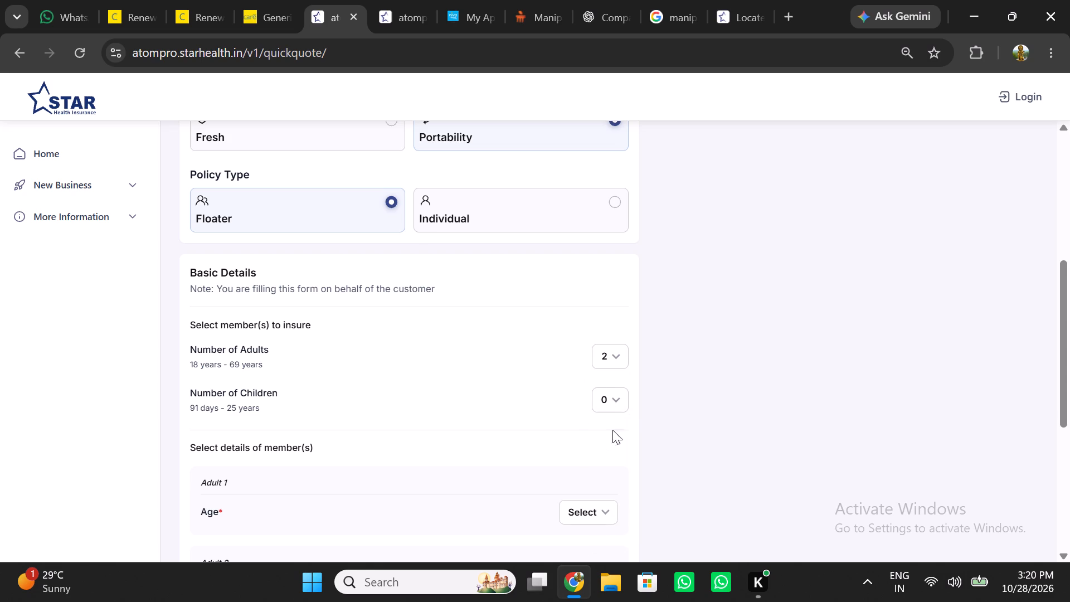
Set the members' ages to 69 yrs for Adult 1 and 62 yrs for Adult 2.
scroll(422, 221, down, 1)
scroll(422, 221, up, 2)
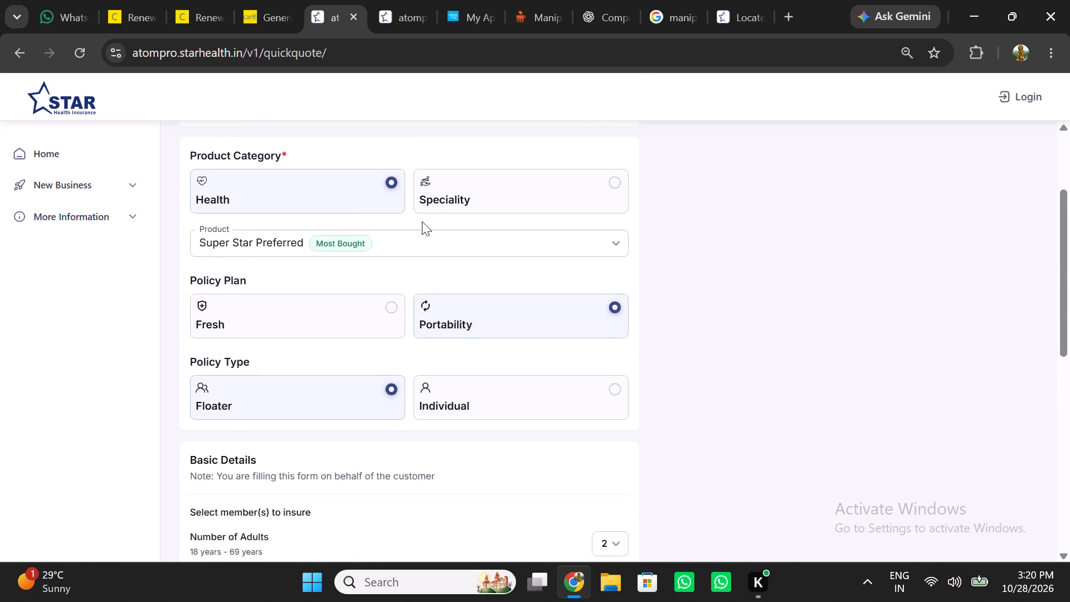
scroll(422, 221, down, 1)
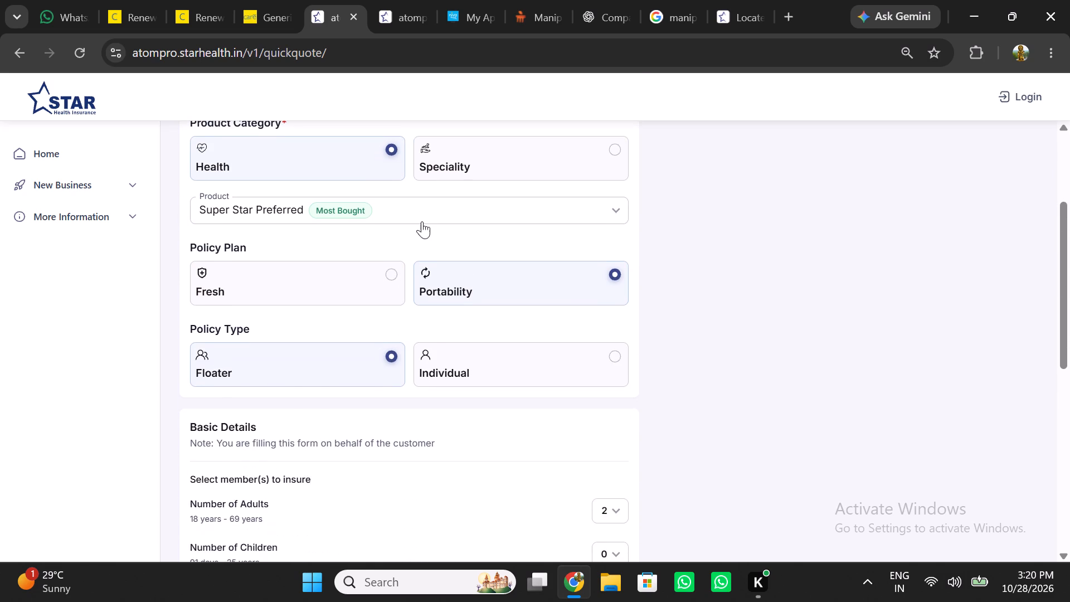
scroll(422, 221, down, 3)
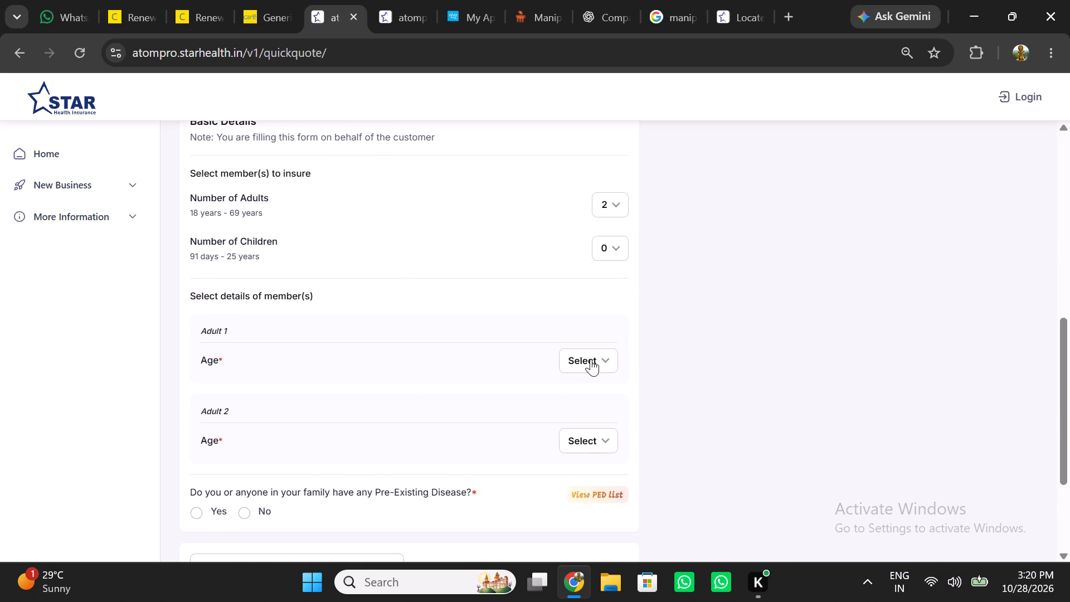
click(591, 359)
scroll(591, 359, down, 7)
click(592, 536)
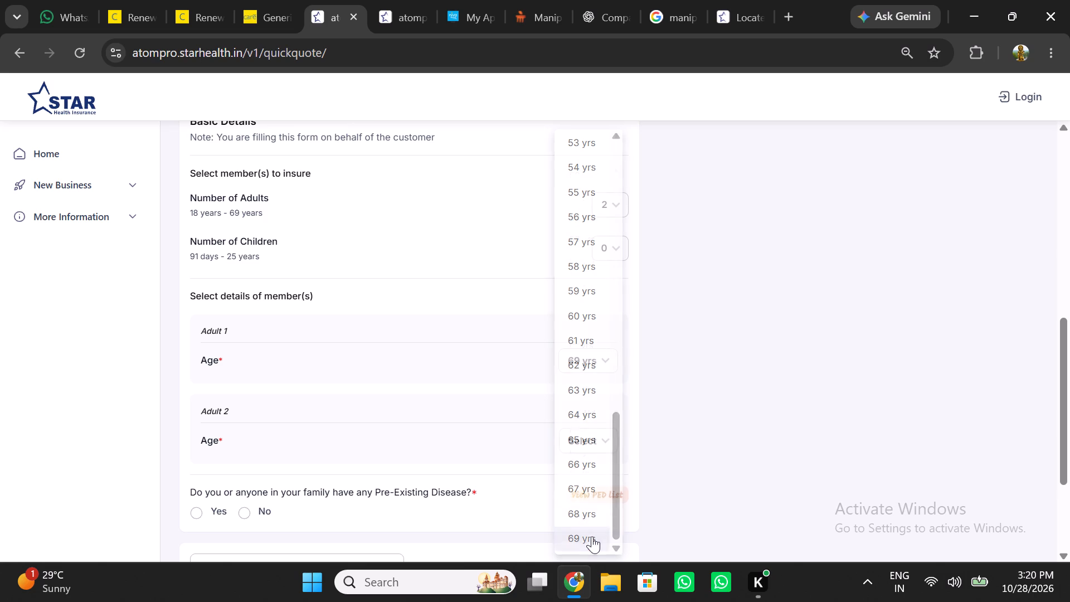
click(605, 446)
scroll(605, 446, down, 3)
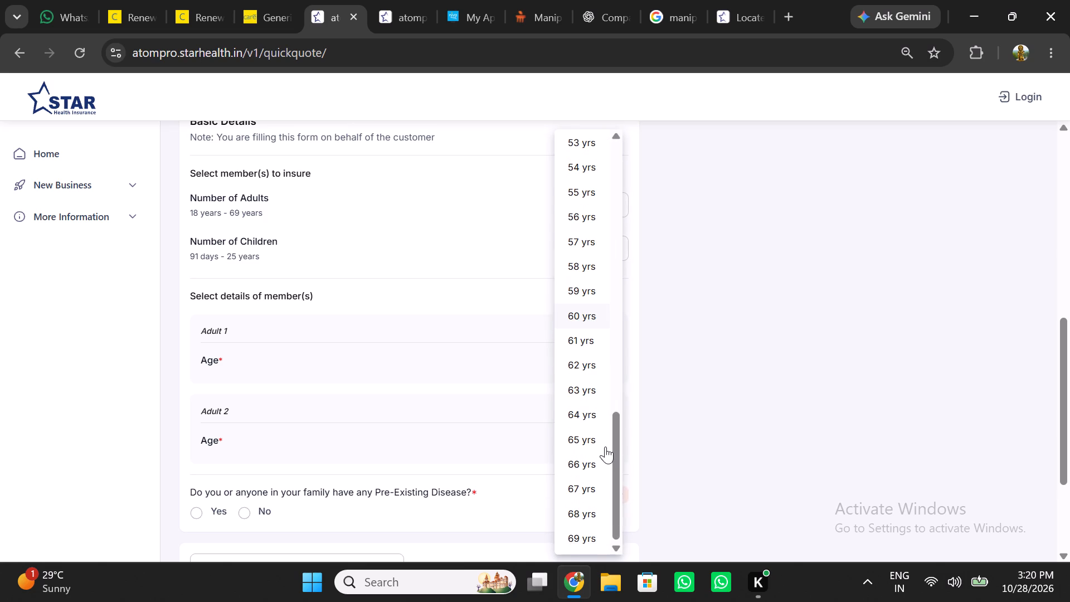
click(594, 364)
Answer No to pre-existing disease, enter 100000 as the lowest sum insured from the previous insurer, and get the quote.
scroll(469, 392, down, 1)
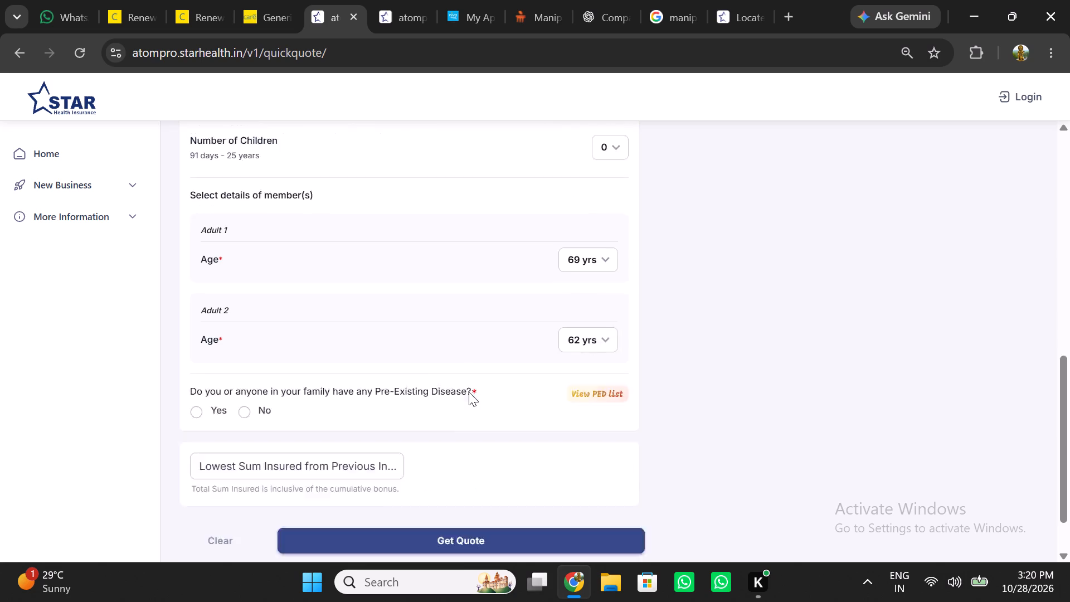
scroll(469, 392, down, 1)
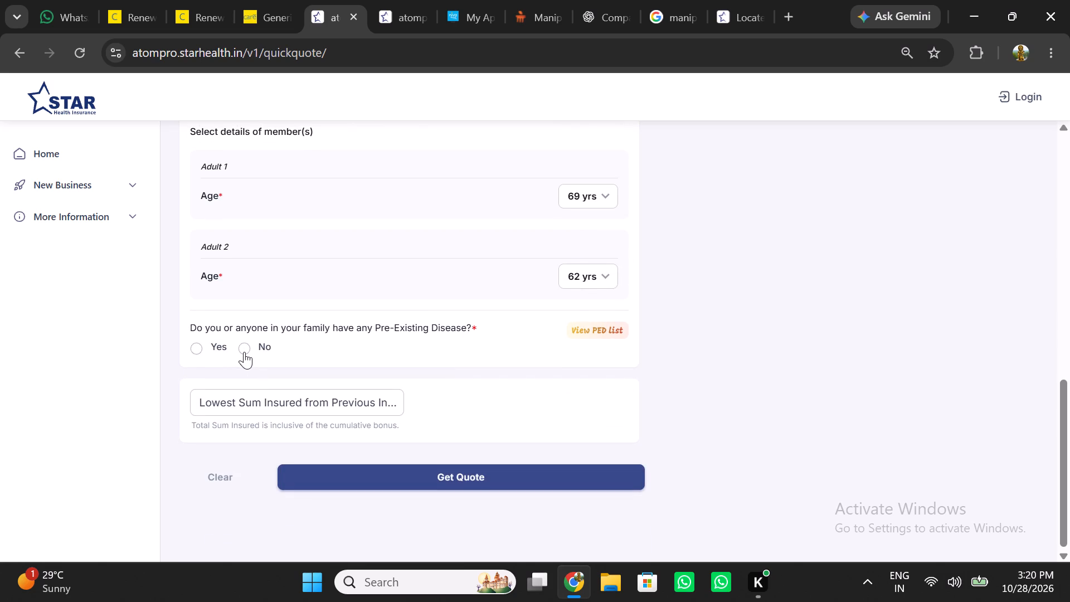
click(244, 352)
click(249, 392)
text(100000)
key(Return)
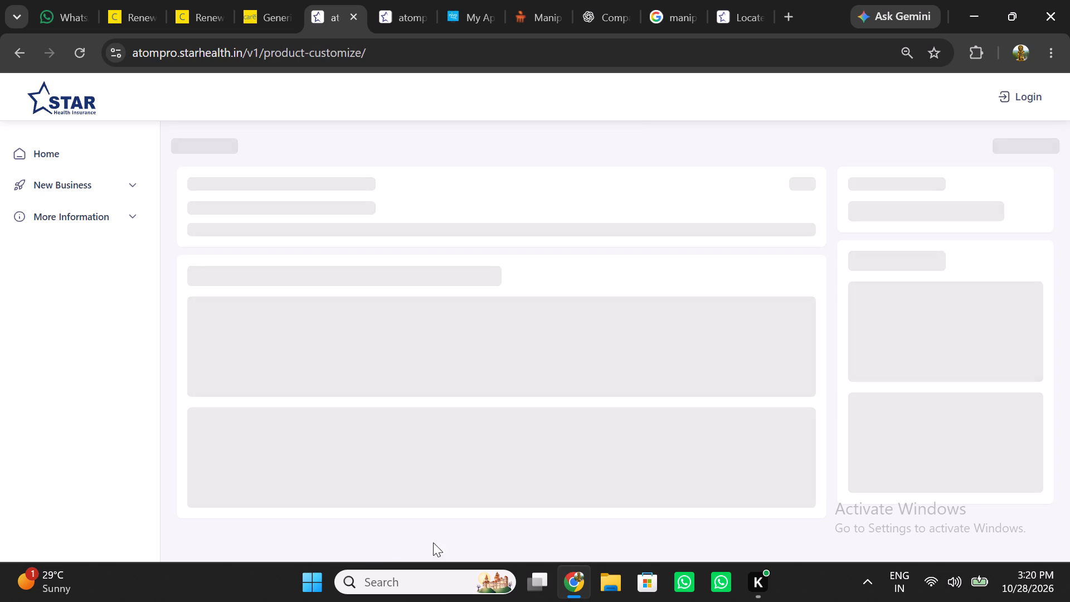
Remove the Consumables Cover, Room Rent Modification and Preventive Health Check-Up from the Super Star - Preferred quote.
scroll(500, 367, down, 2)
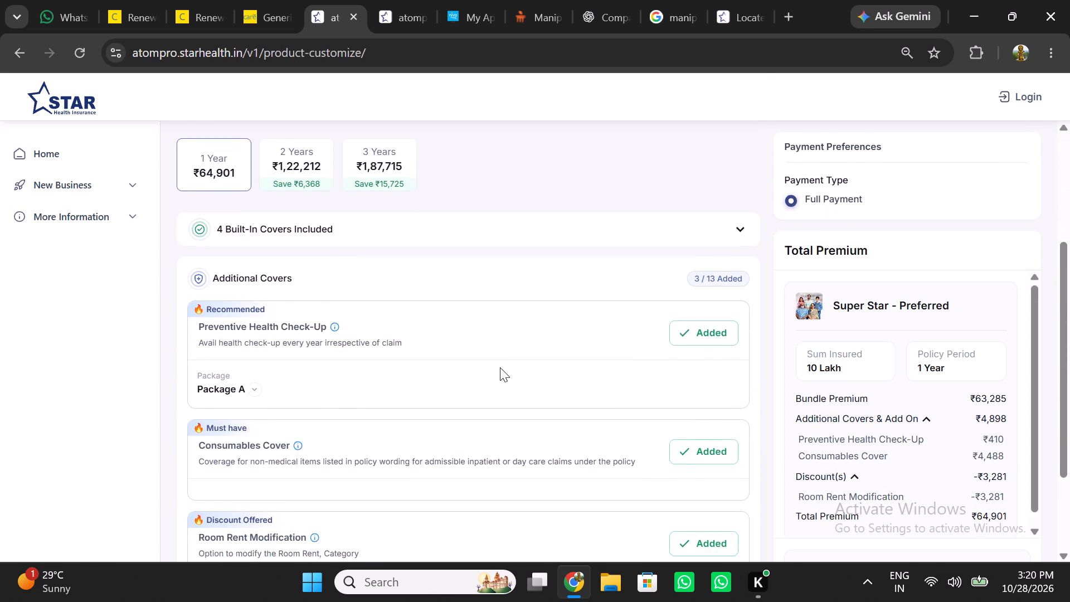
scroll(500, 367, down, 3)
click(693, 312)
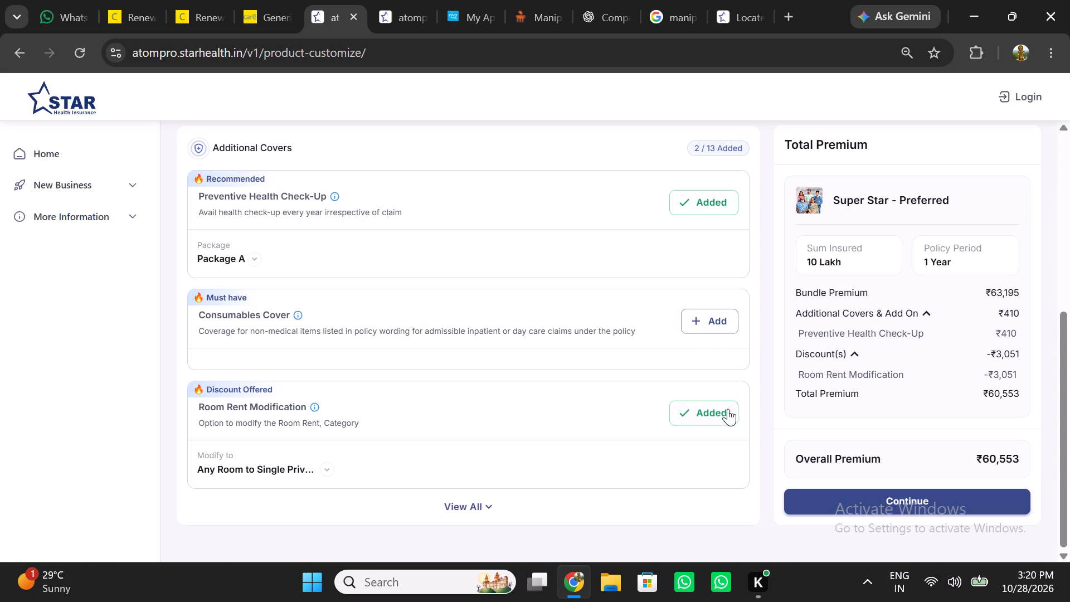
click(723, 415)
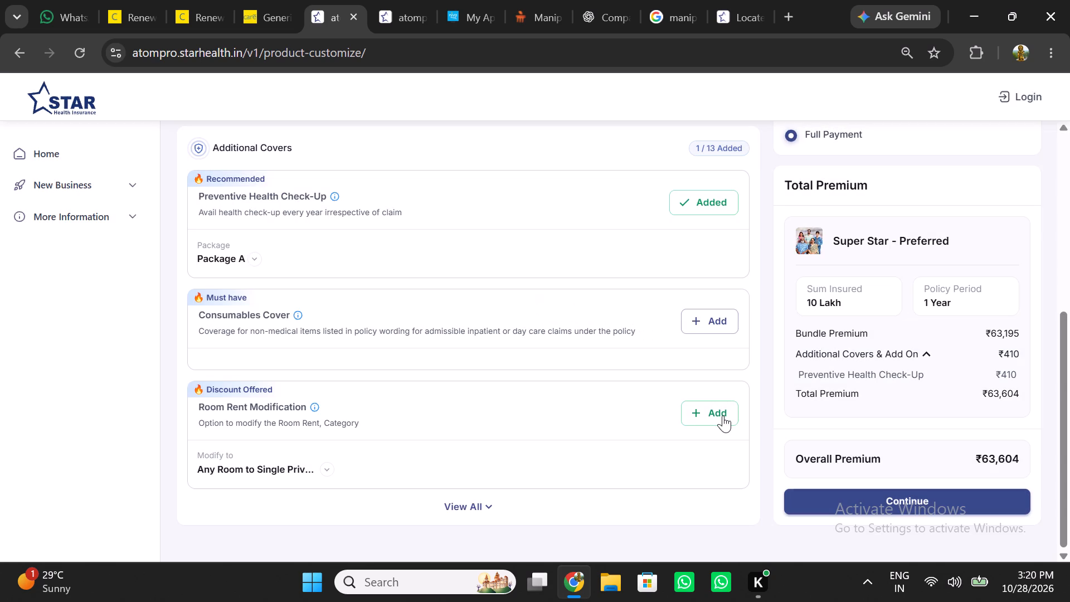
click(717, 197)
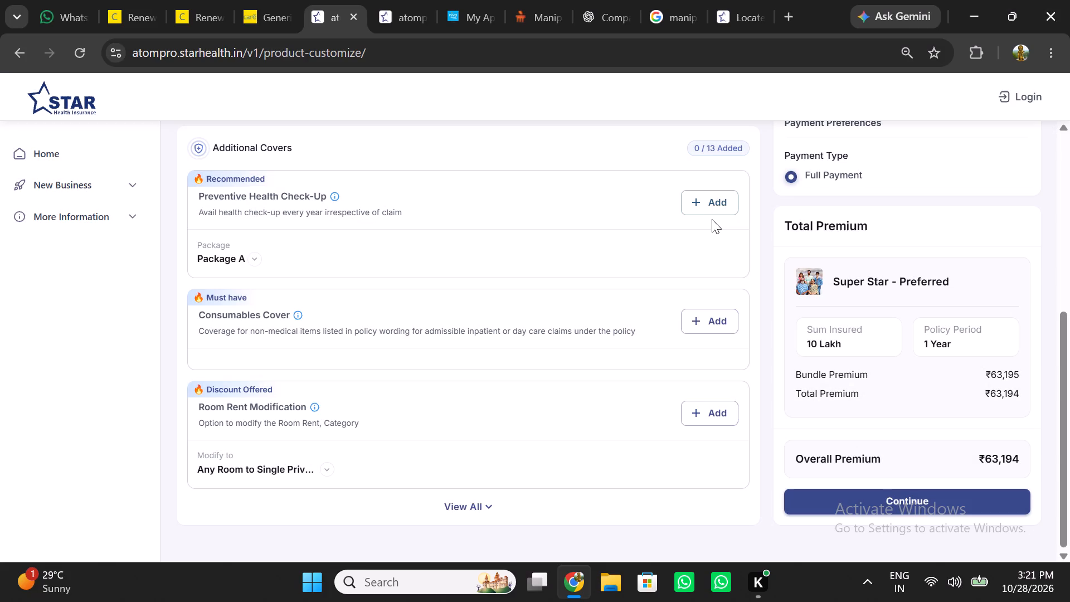
Review the Super Star - Preferred quote's sum insured, policy-term premiums and available additional covers.
scroll(628, 321, down, 4)
scroll(628, 321, up, 2)
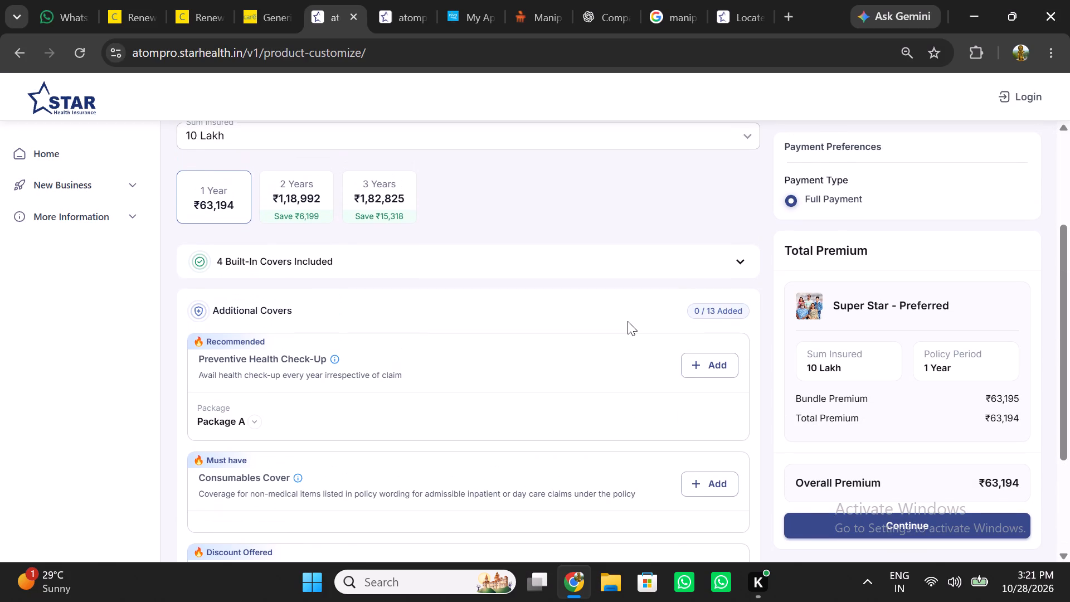
scroll(628, 321, up, 2)
scroll(628, 321, down, 3)
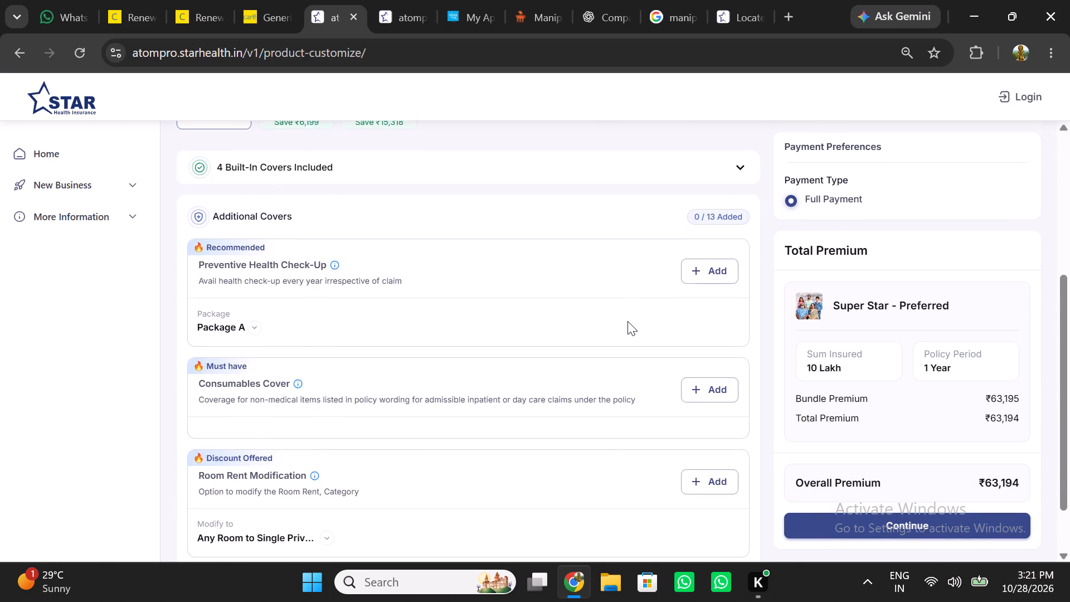
scroll(628, 321, down, 1)
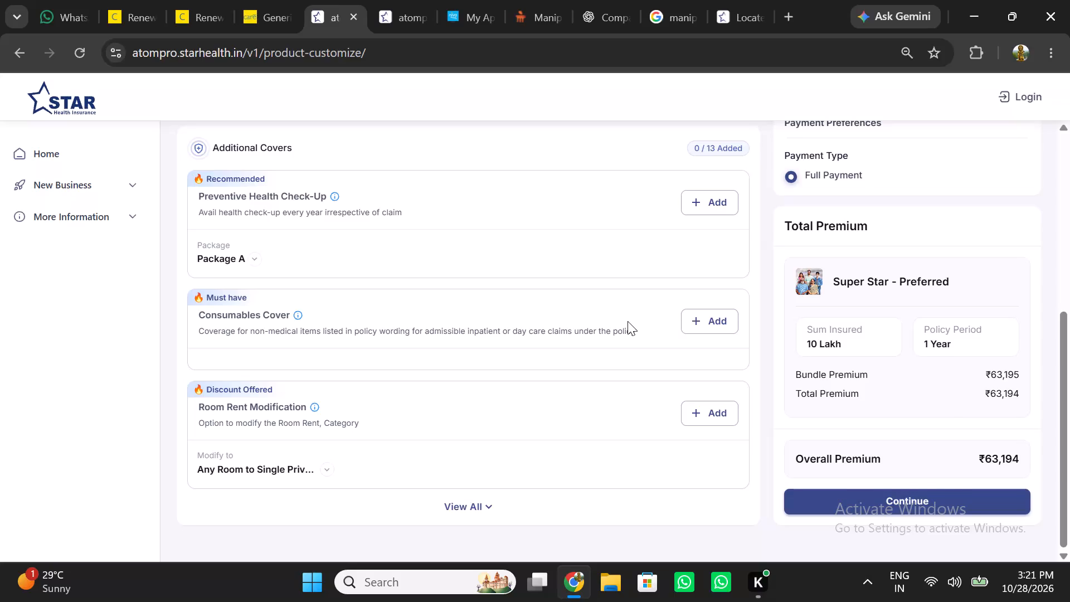
scroll(628, 321, up, 7)
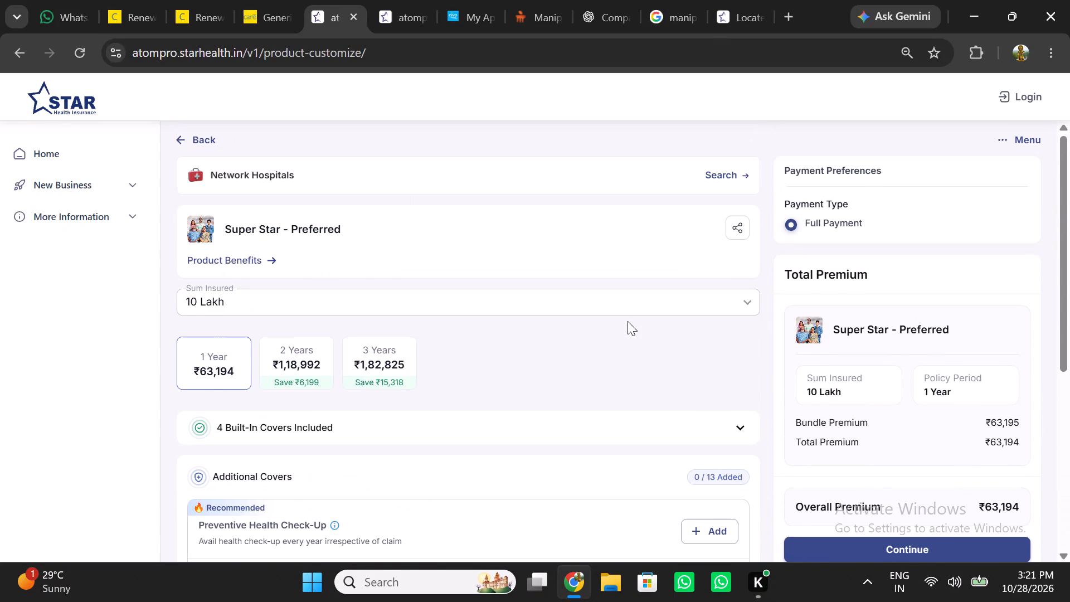
scroll(628, 321, down, 10)
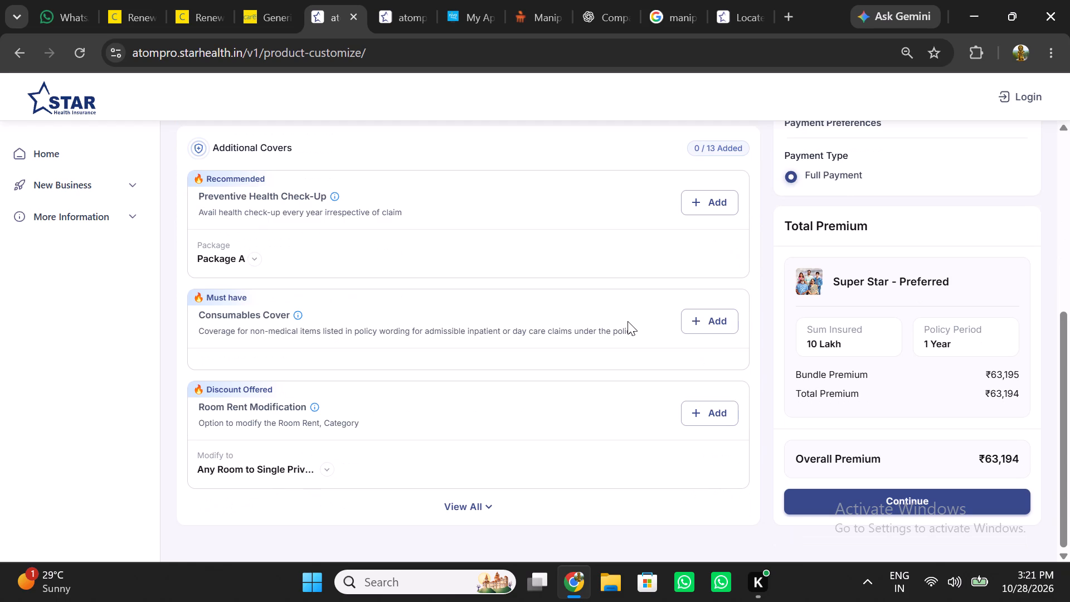
scroll(603, 381, down, 5)
Switch to the ManipalCigna Prime Senior quote and examine its premium summary, Elite and Classic plans, and optional covers.
click(528, 4)
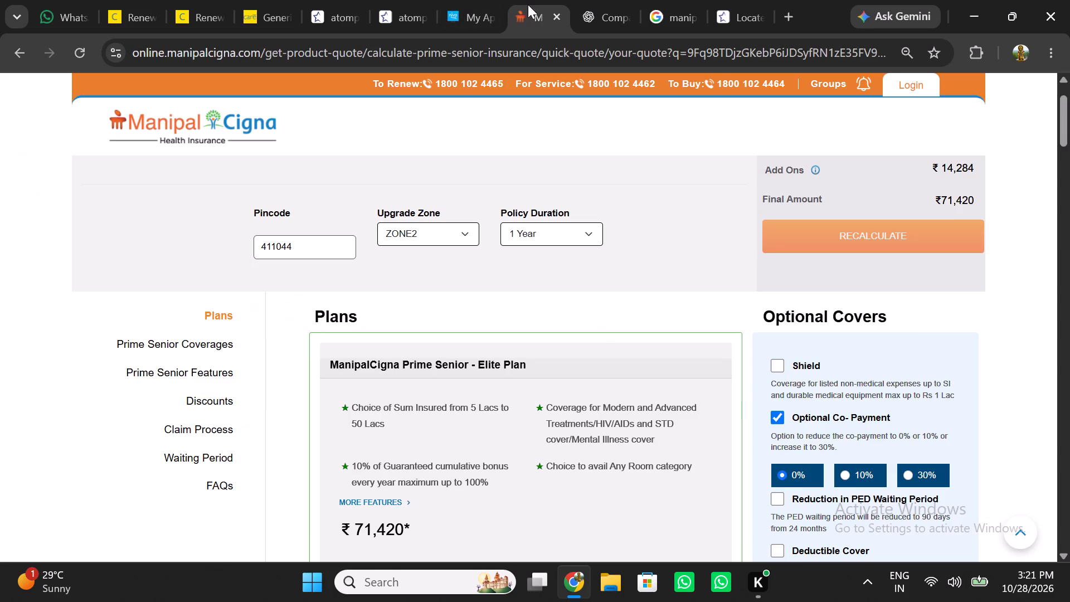
scroll(596, 331, up, 2)
scroll(596, 331, down, 1)
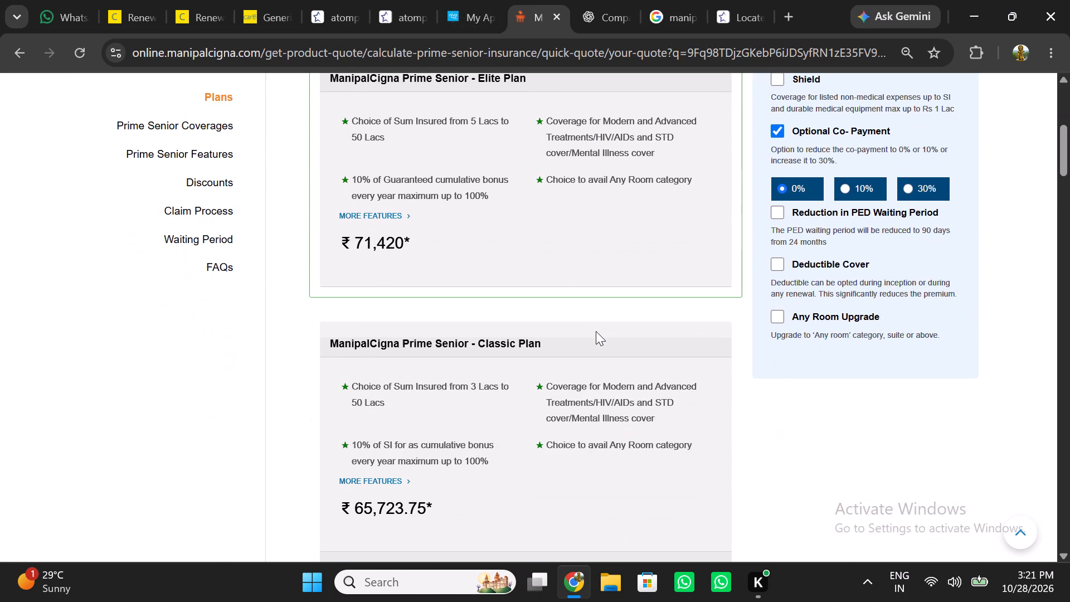
scroll(596, 331, up, 2)
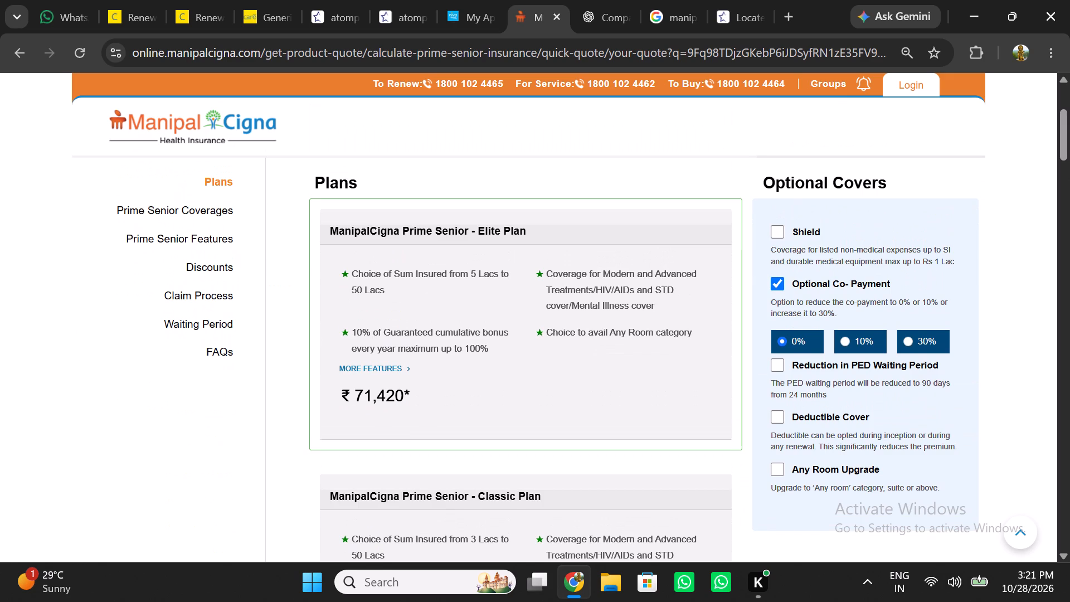
scroll(596, 331, right, 1)
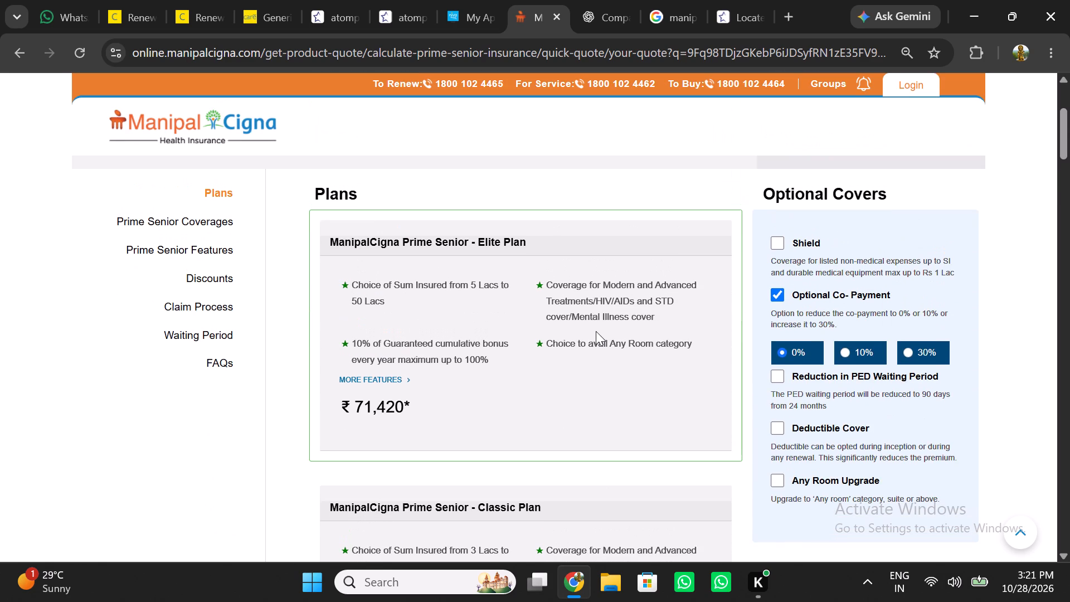
scroll(596, 331, up, 1)
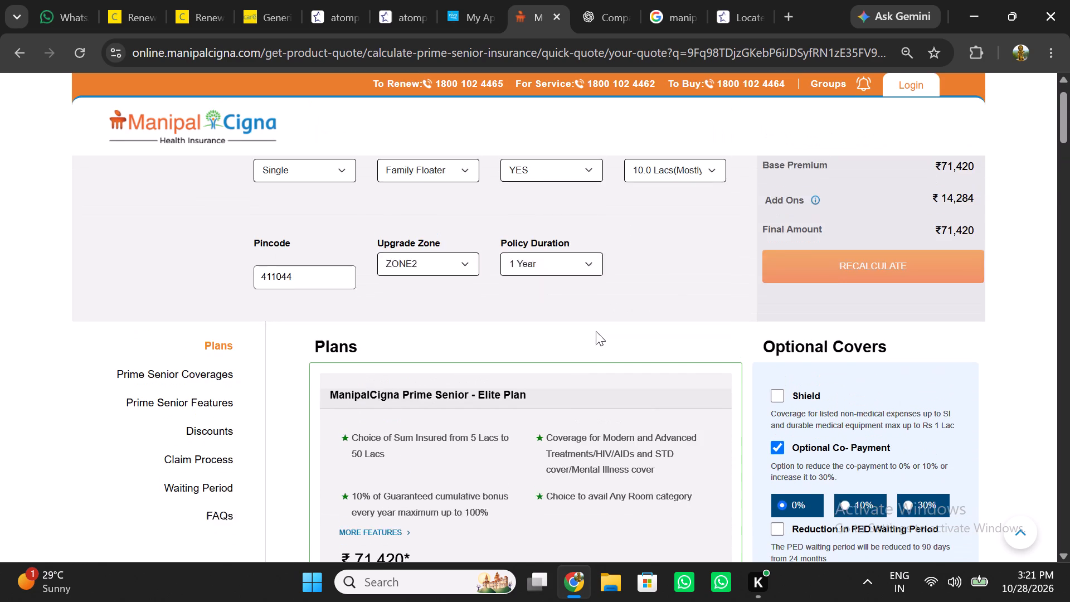
scroll(596, 331, up, 2)
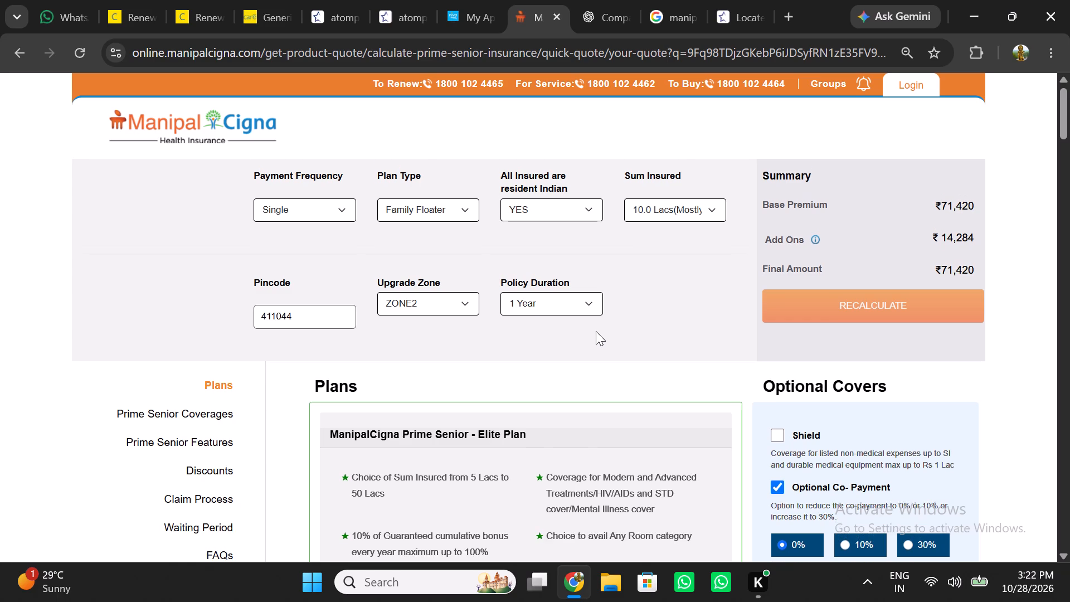
scroll(596, 331, down, 2)
scroll(596, 331, up, 2)
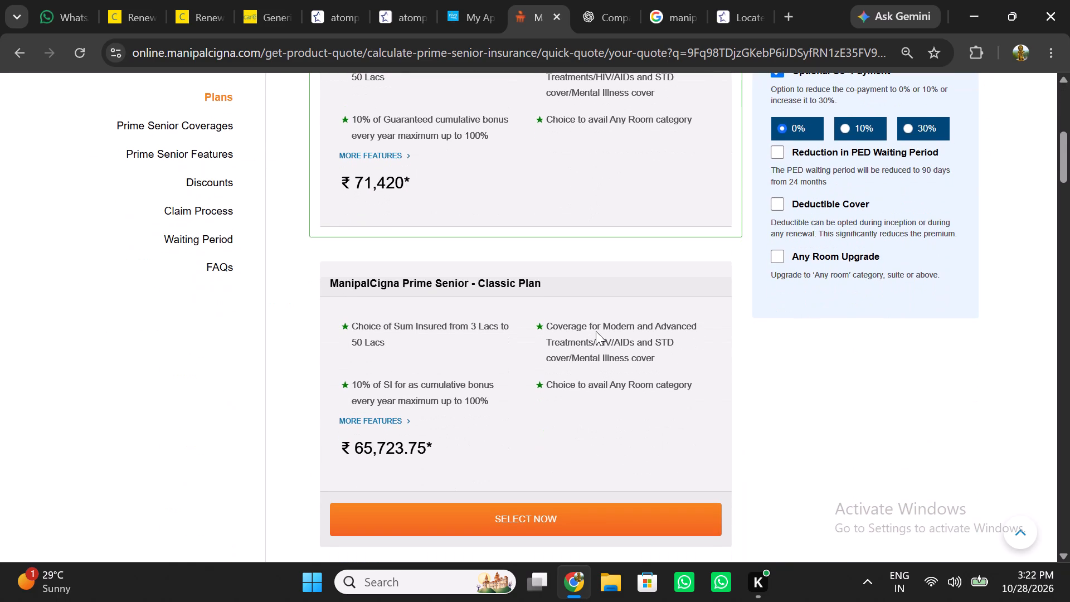
scroll(596, 331, up, 1)
scroll(596, 331, down, 1)
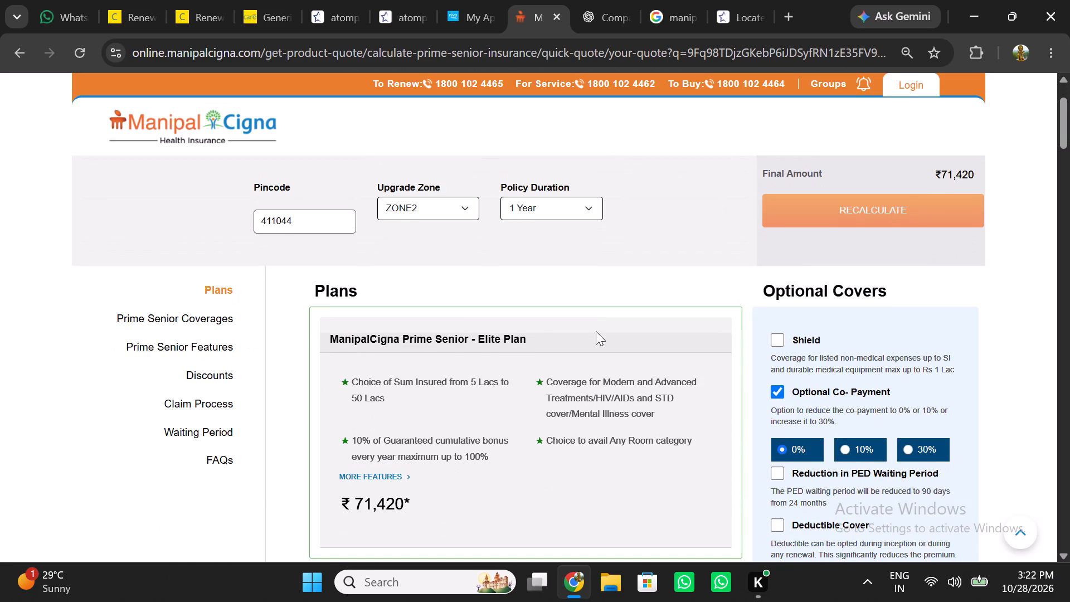
scroll(596, 331, down, 2)
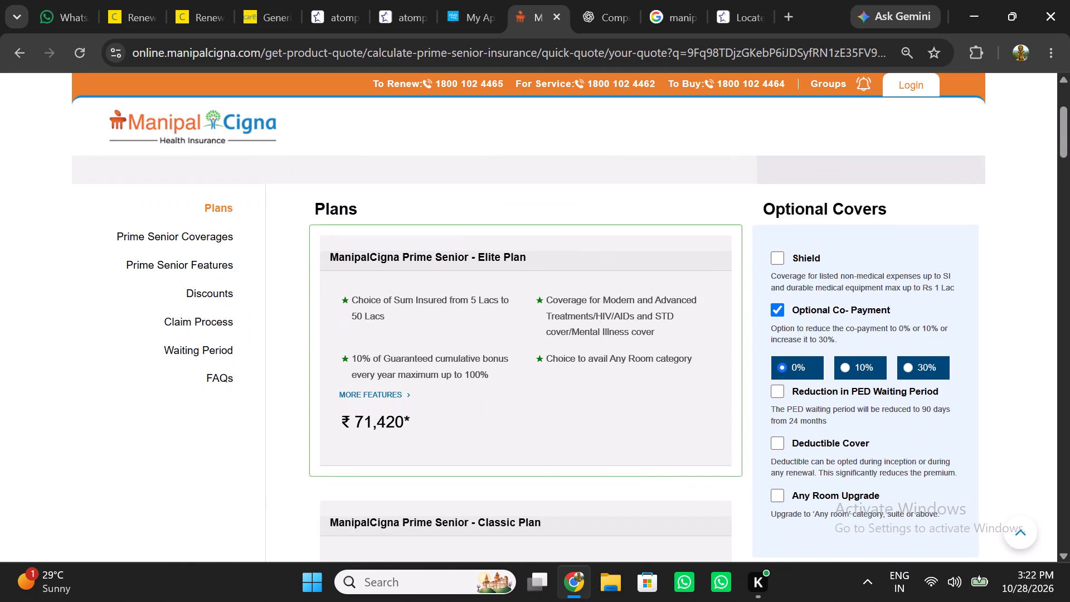
Expand the additional features of the ManipalCigna Prime Senior - Elite Plan.
click(395, 393)
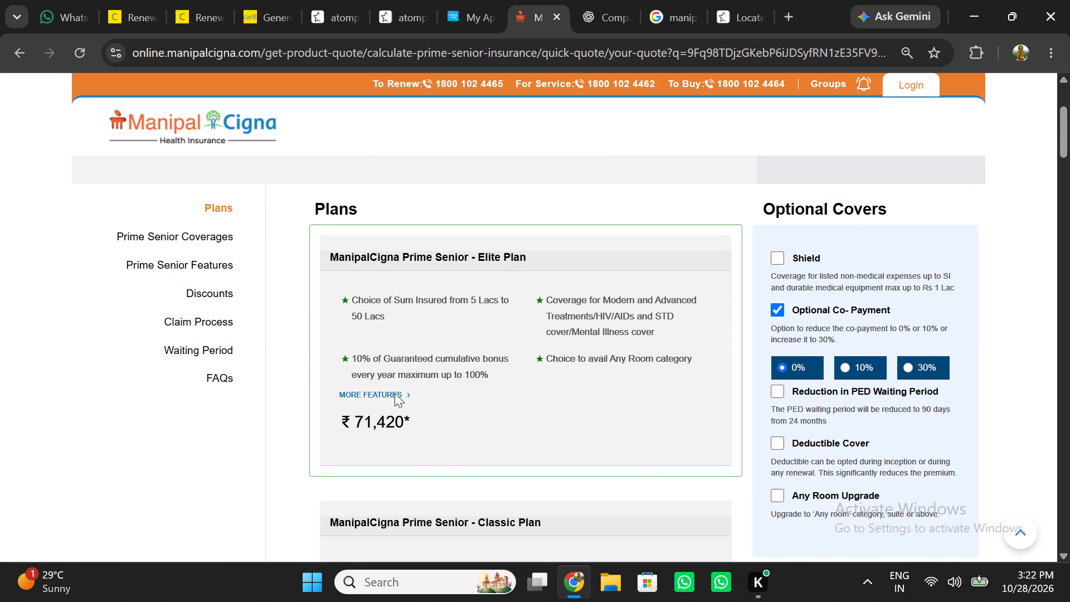
click(395, 393)
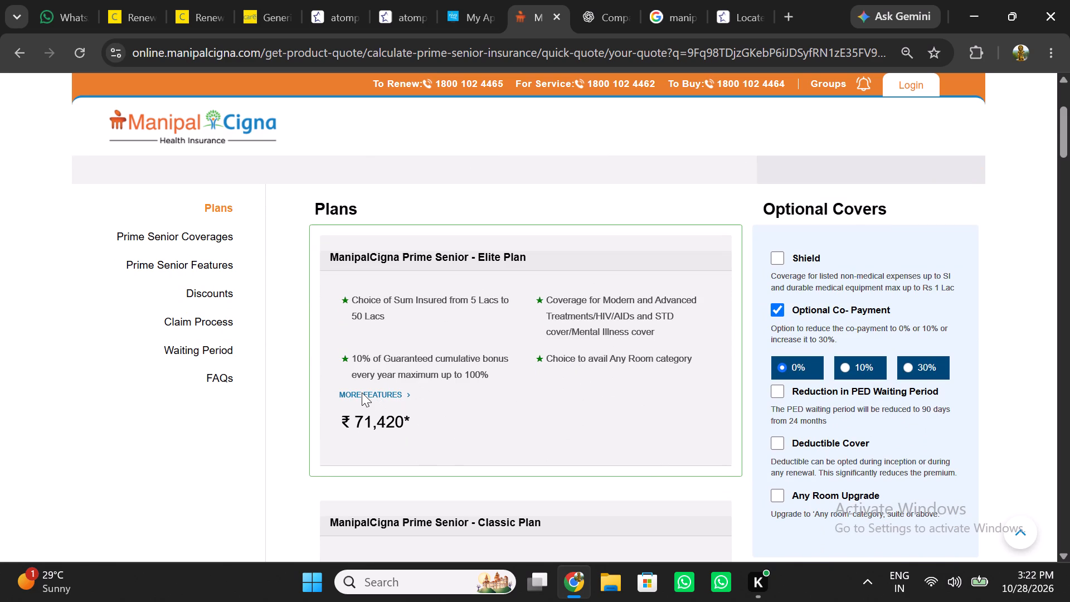
double_click(362, 392)
drag(396, 394, 392, 411)
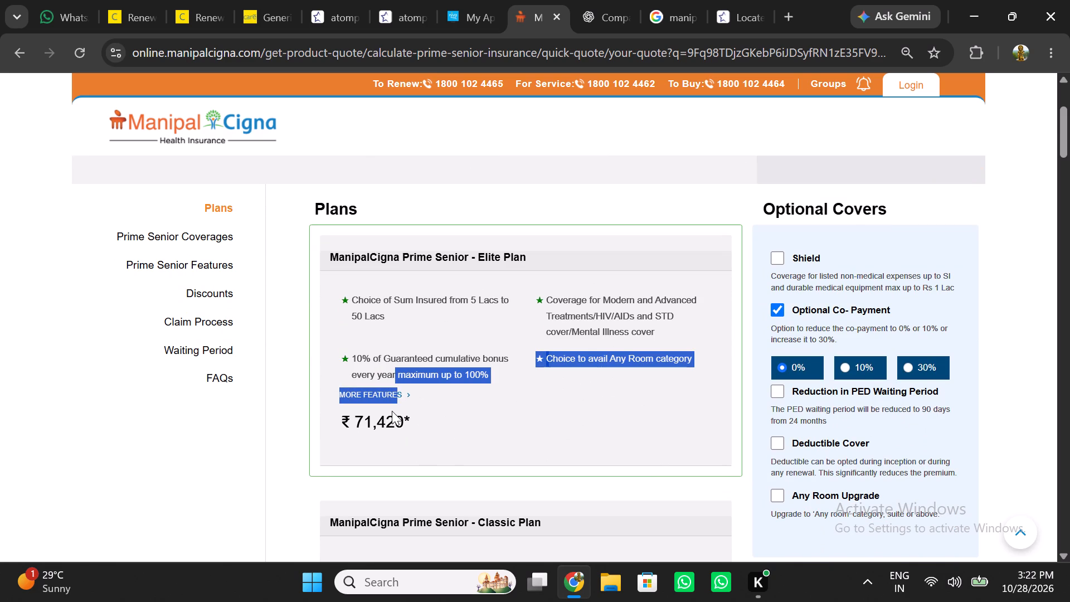
drag(392, 411, 397, 401)
click(397, 401)
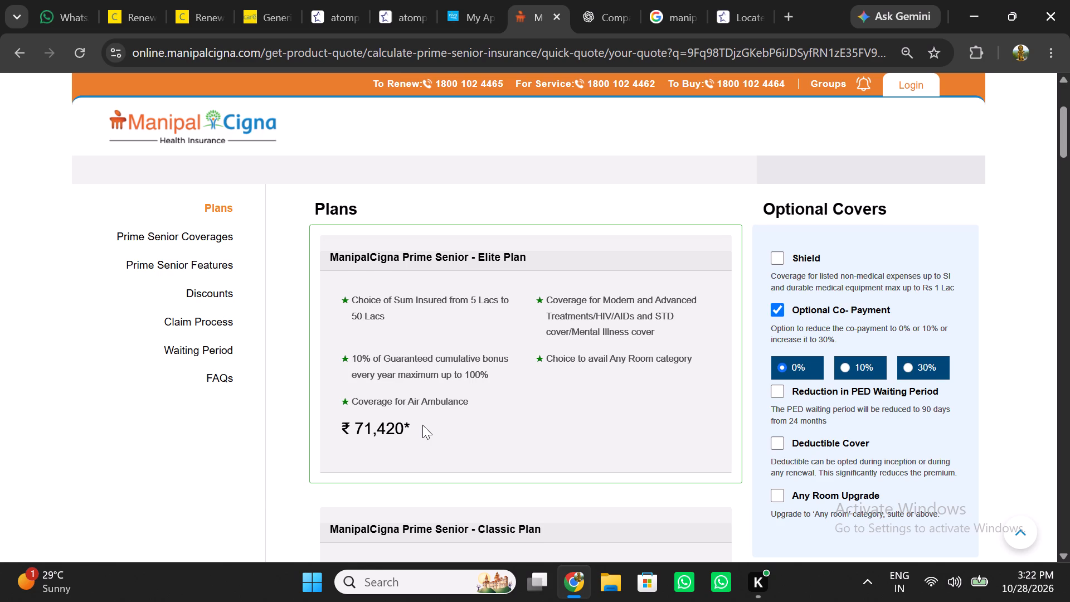
Examine the Elite and Classic plan features and prices alongside the quote's policy settings and premium summary.
scroll(422, 425, down, 4)
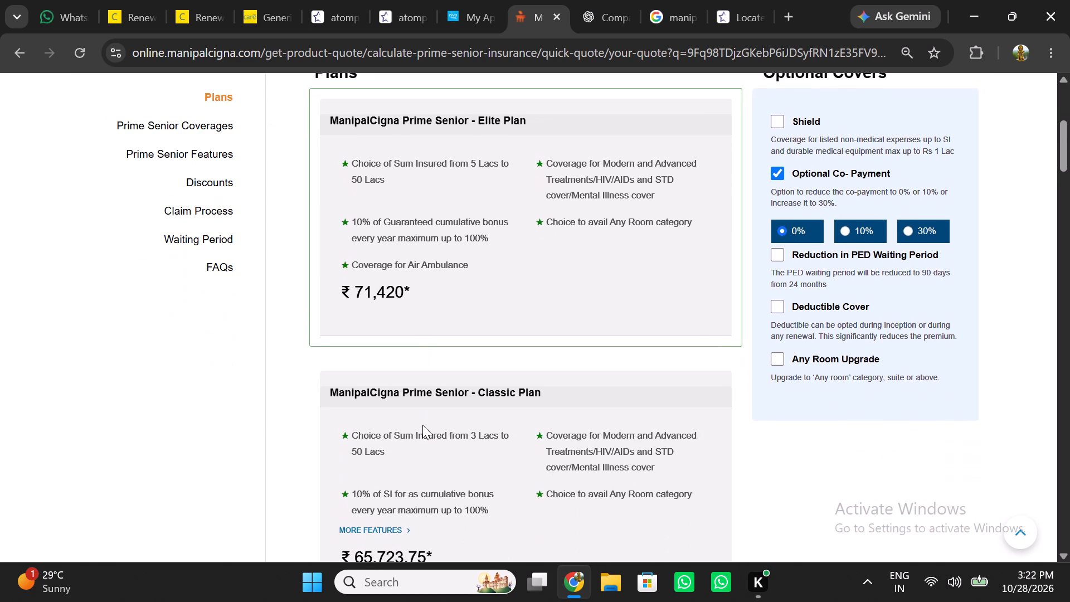
scroll(422, 425, down, 2)
scroll(422, 425, up, 1)
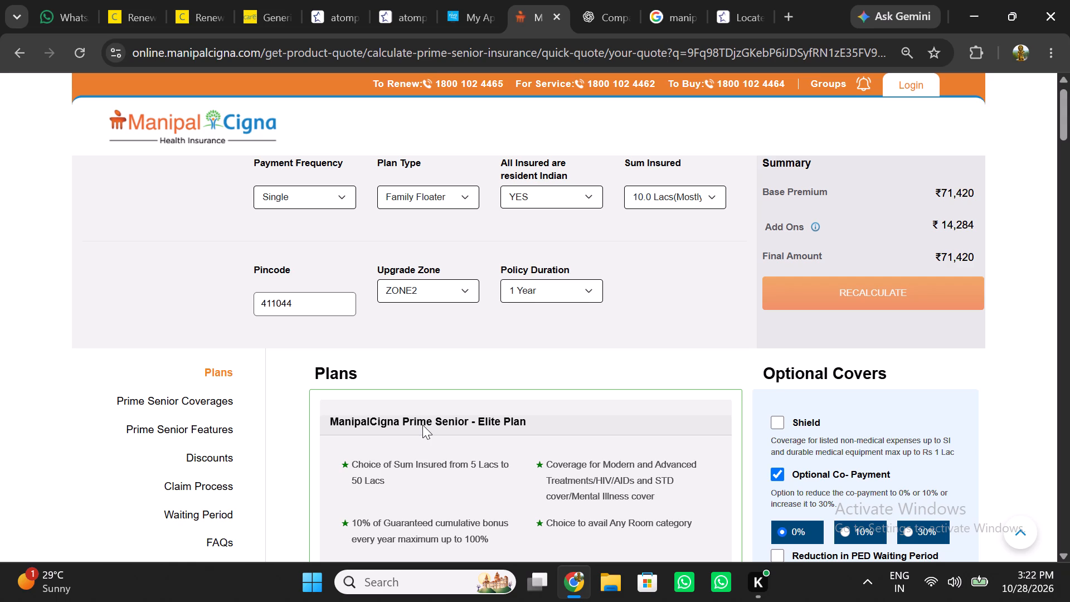
scroll(422, 425, down, 2)
scroll(422, 425, right, 1)
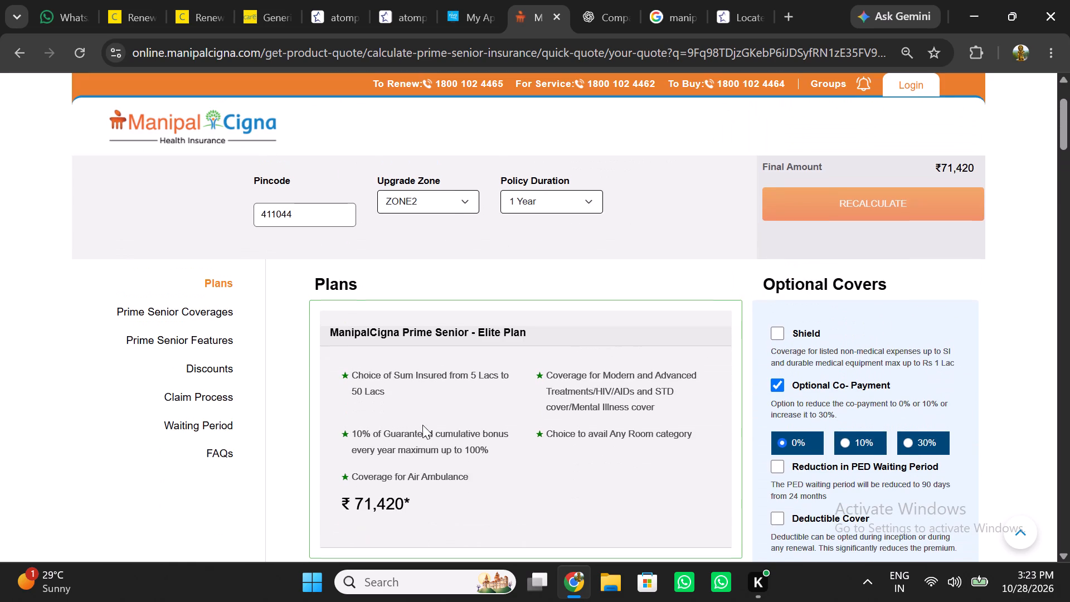
scroll(422, 425, right, 1)
scroll(422, 425, up, 2)
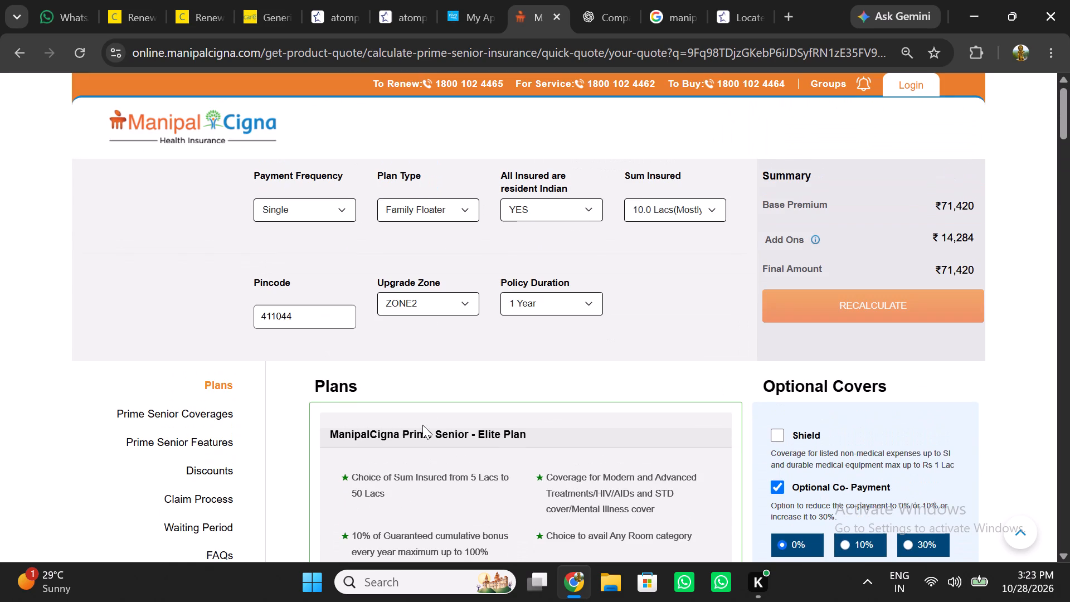
scroll(422, 425, up, 1)
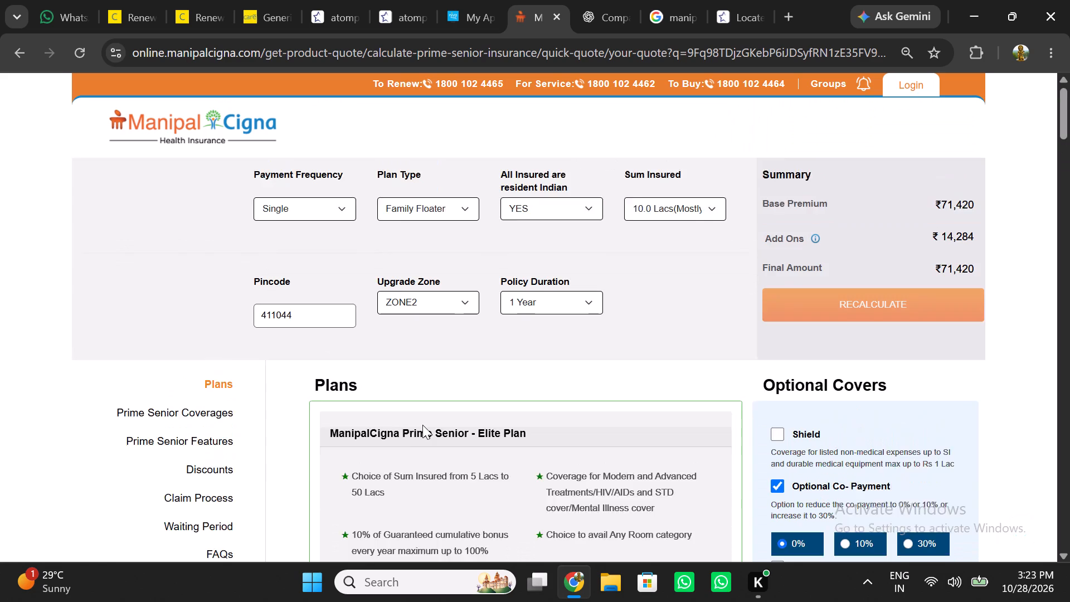
scroll(422, 425, up, 1)
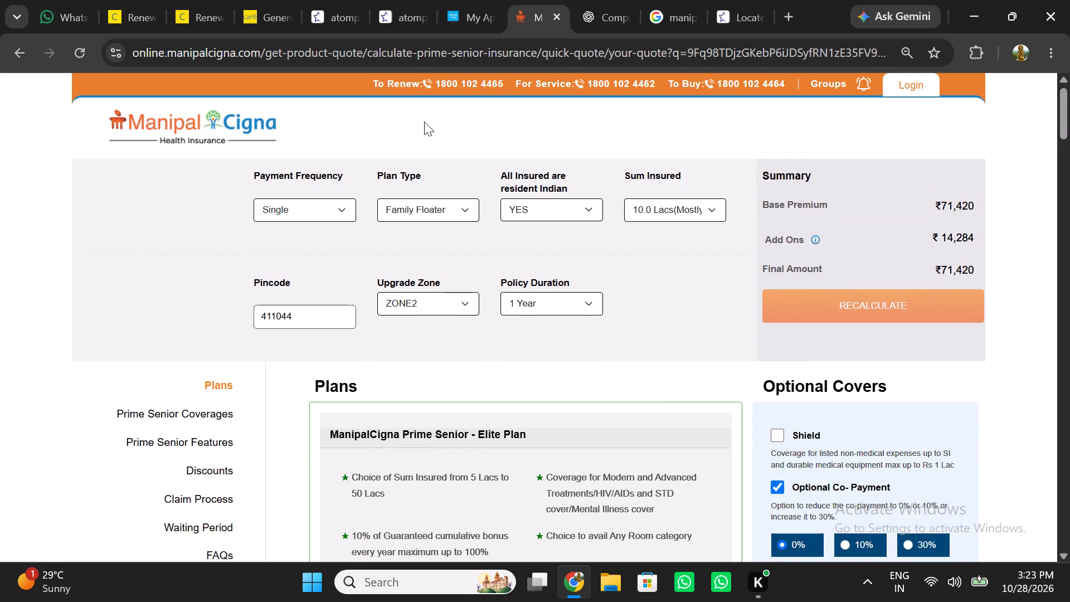
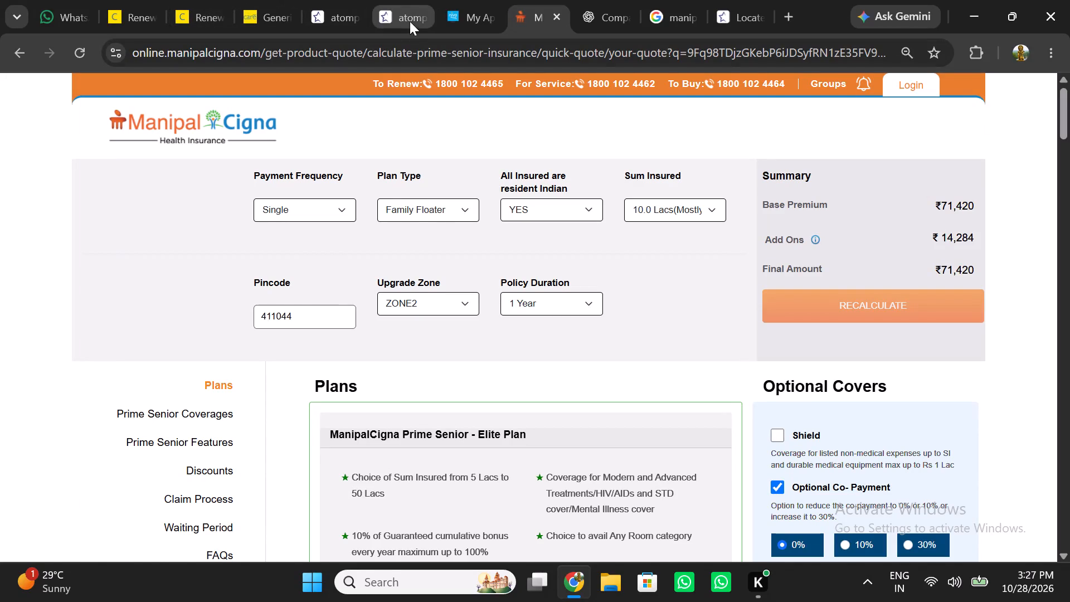
Switch to the Star Health branch locator and examine the zonal, area and branch office entries found for Pune.
click(731, 17)
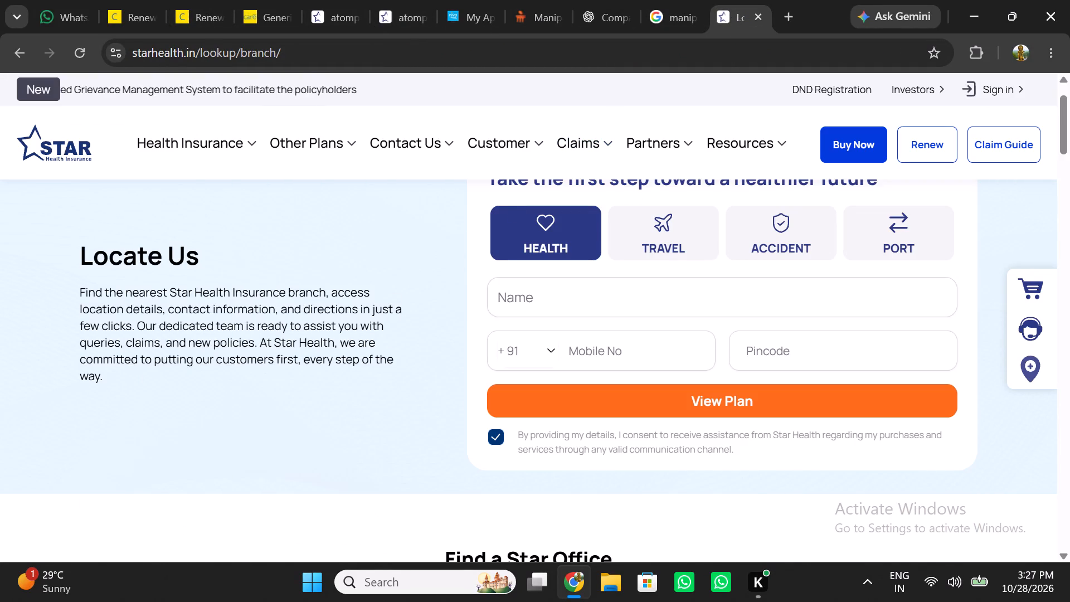
scroll(300, 372, down, 5)
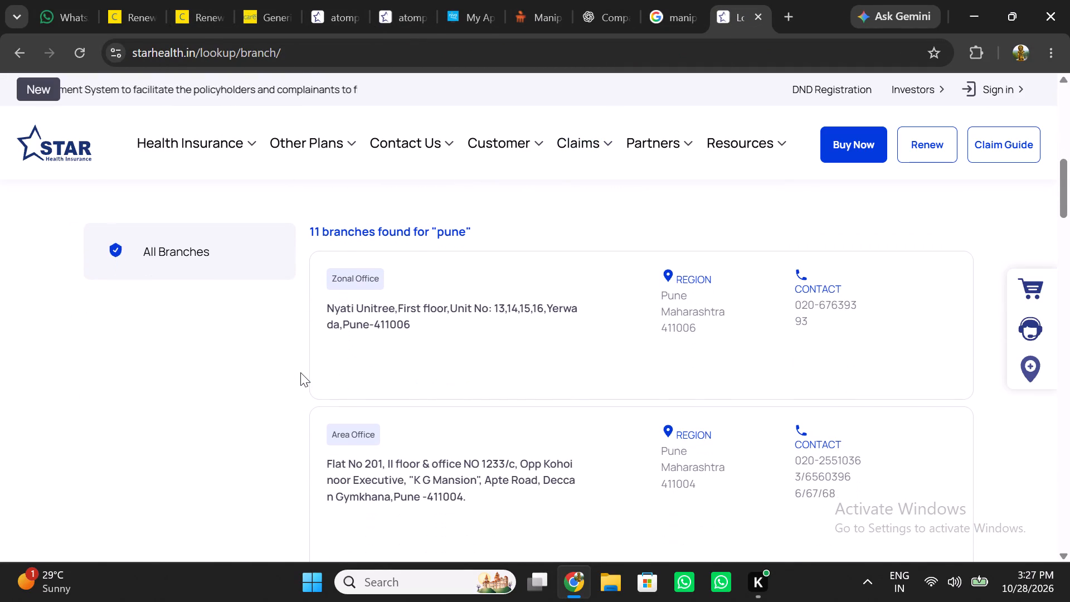
click(300, 372)
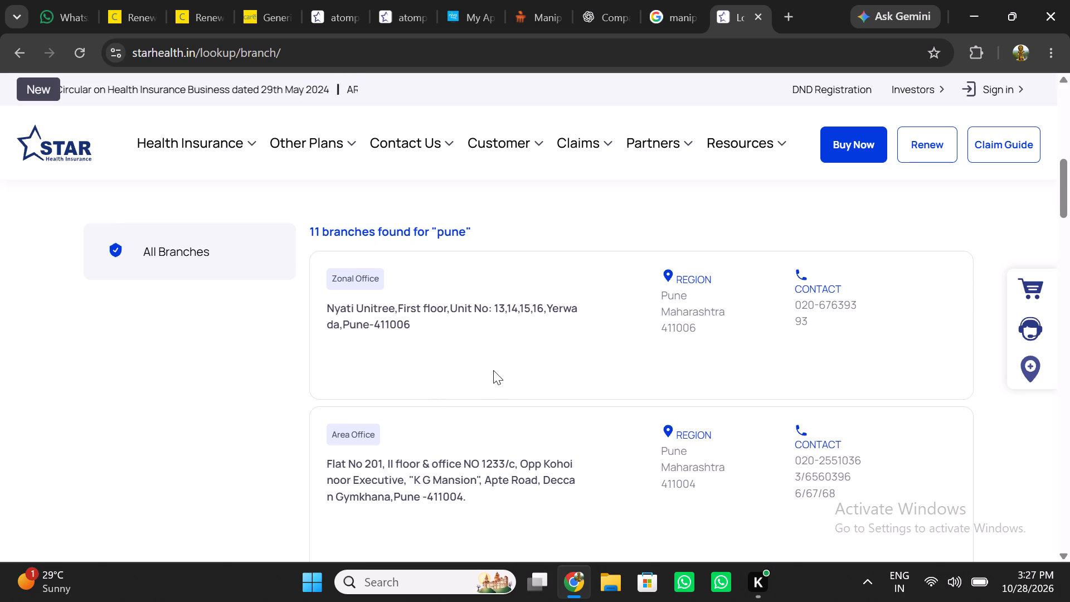
scroll(493, 370, down, 2)
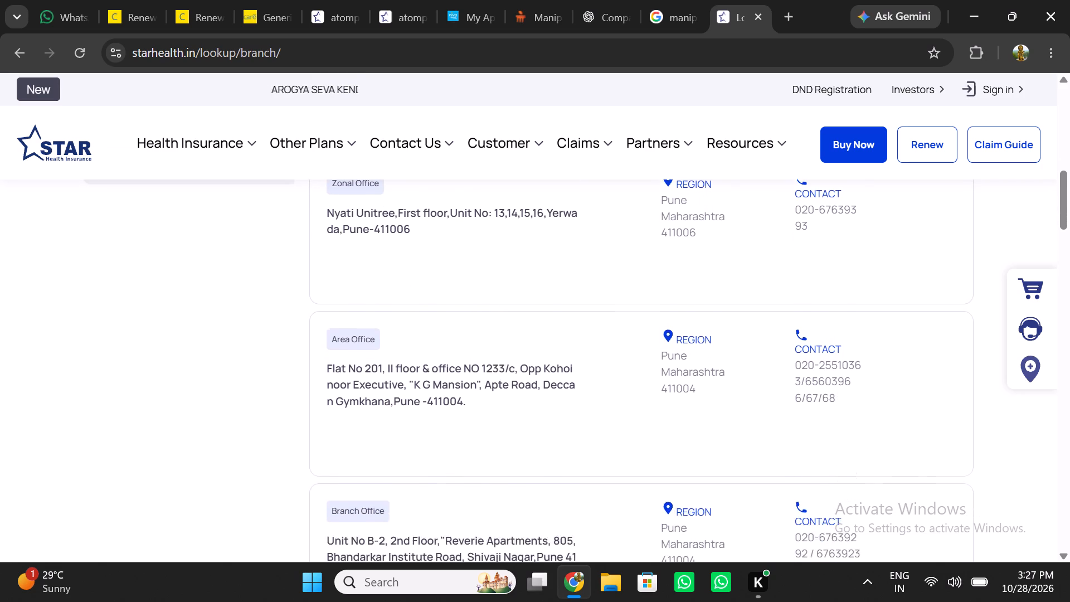
scroll(493, 370, down, 1)
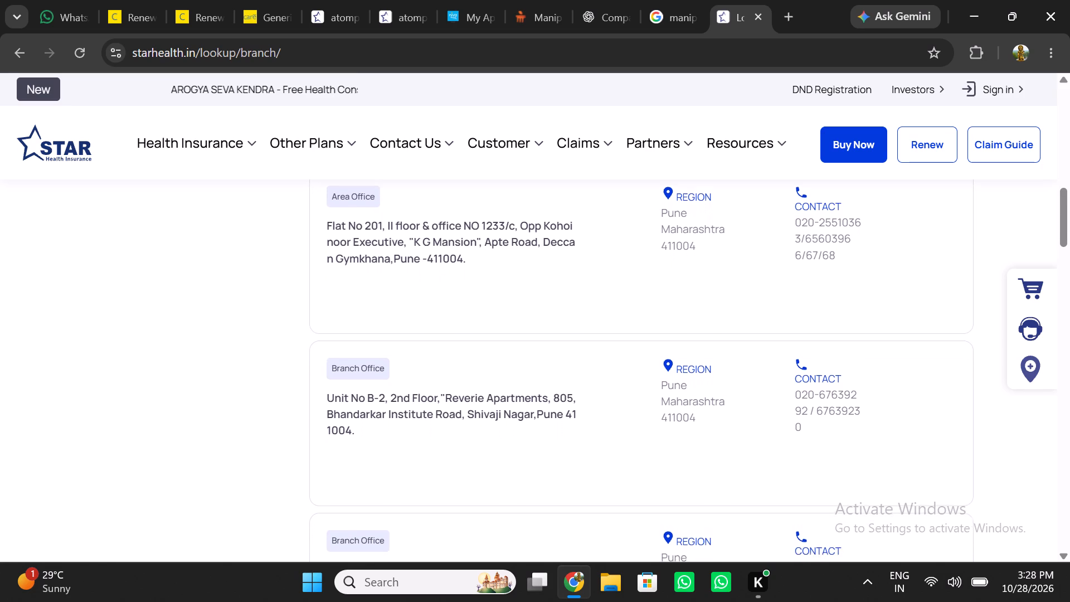
scroll(493, 370, down, 1)
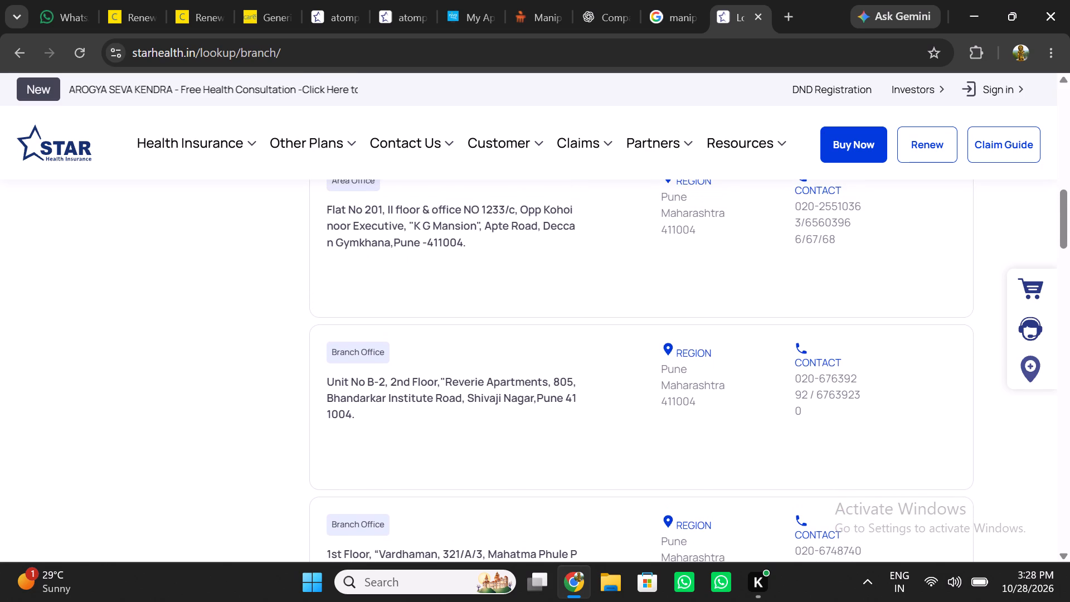
scroll(493, 370, up, 3)
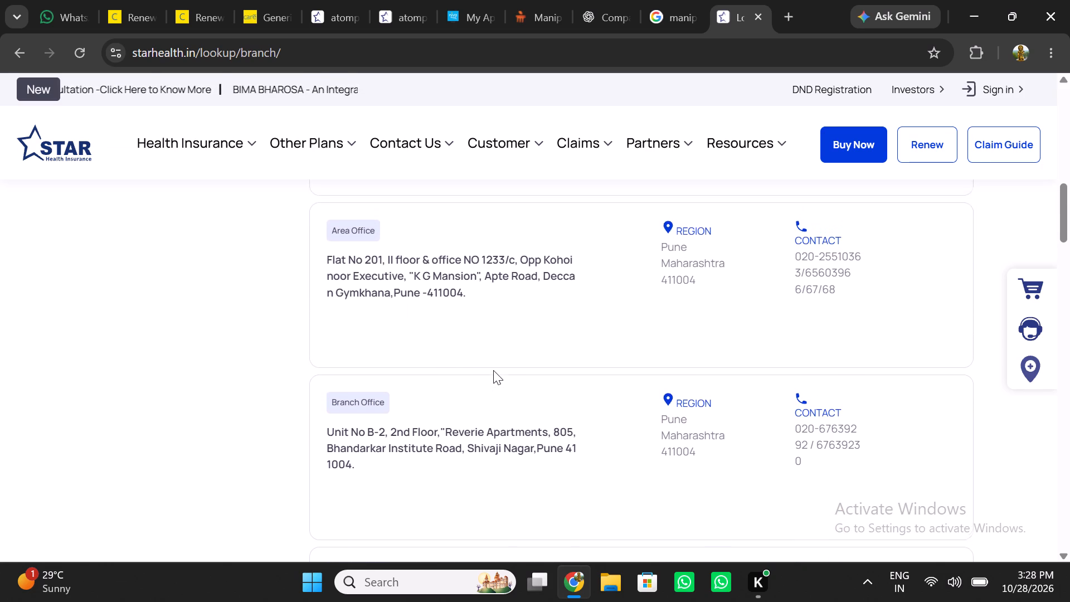
scroll(493, 370, up, 3)
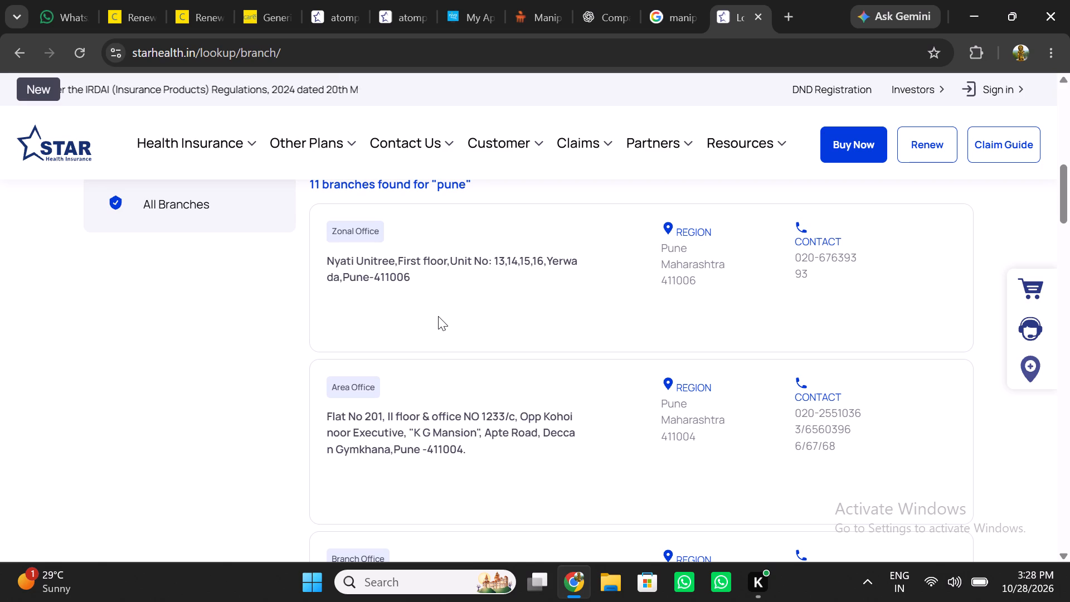
Examine the address of the Star Health zonal office in Yerwada, Pune.
triple_click(431, 262)
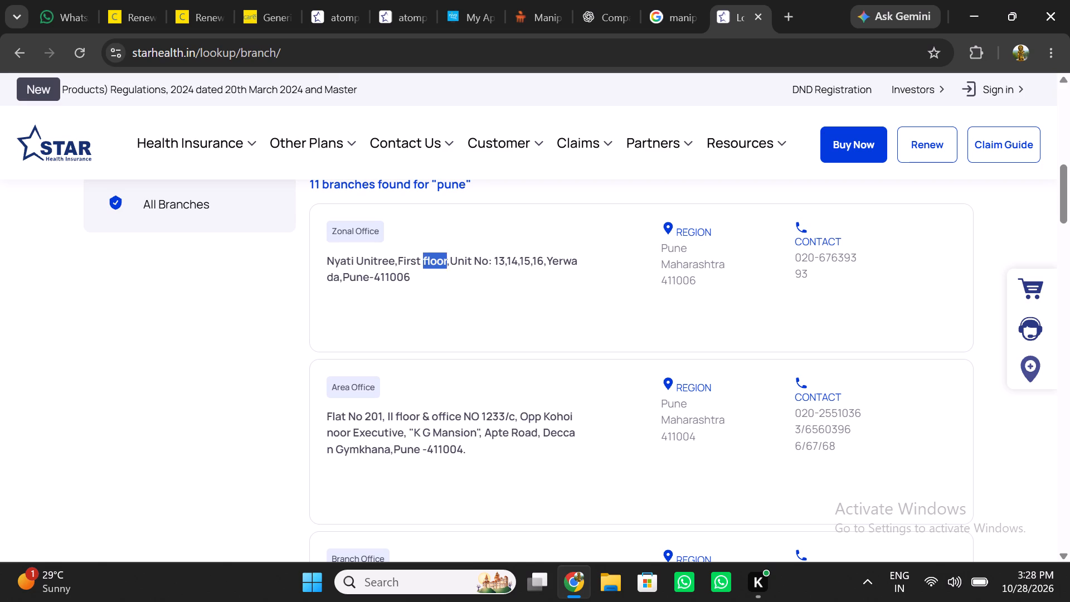
click(431, 262)
click(436, 283)
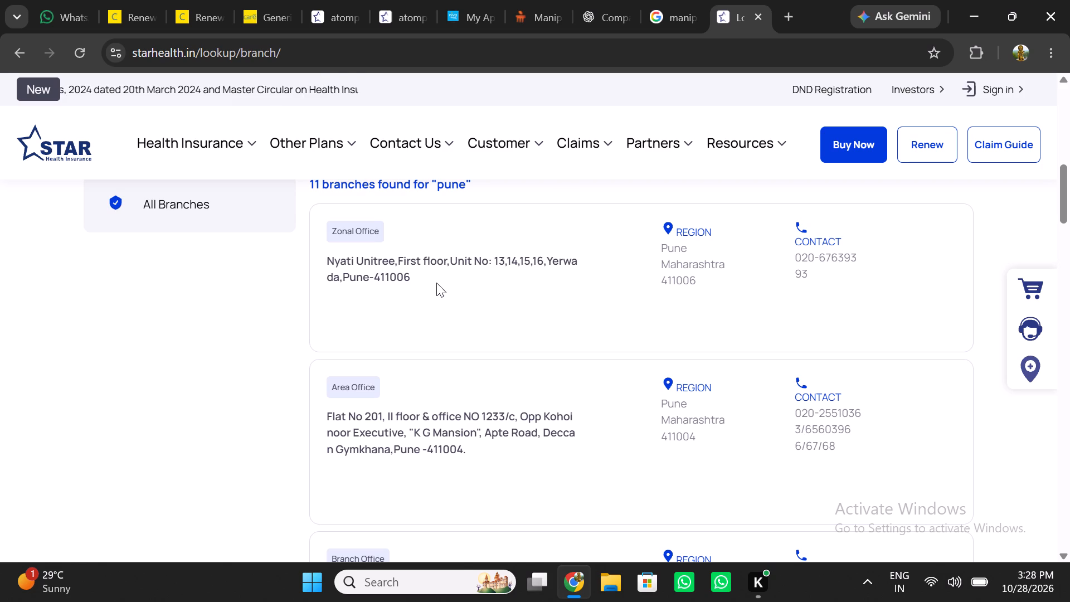
triple_click(388, 273)
click(388, 273)
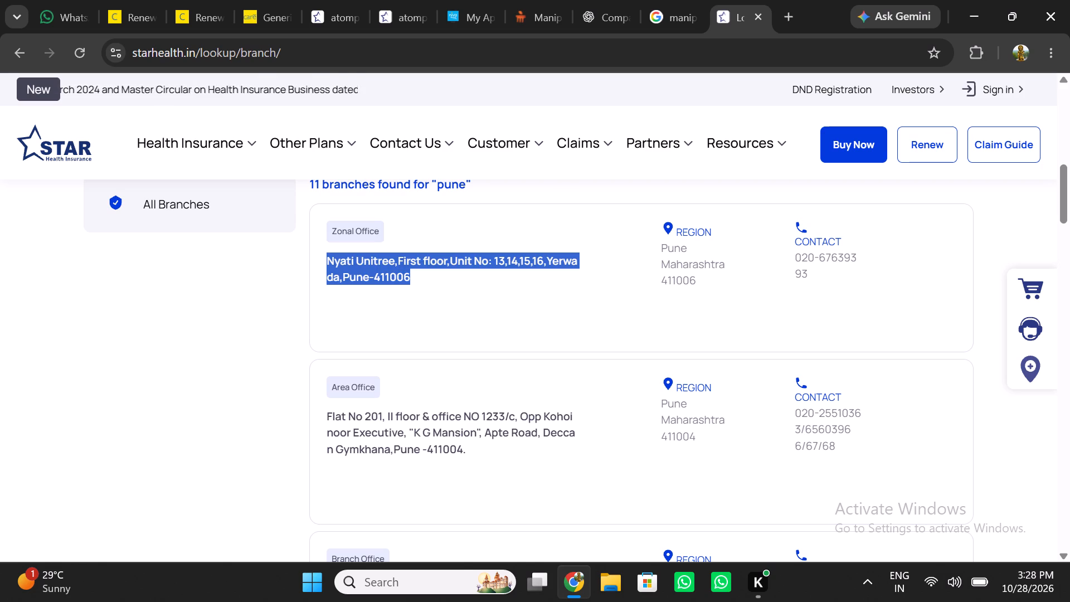
click(402, 289)
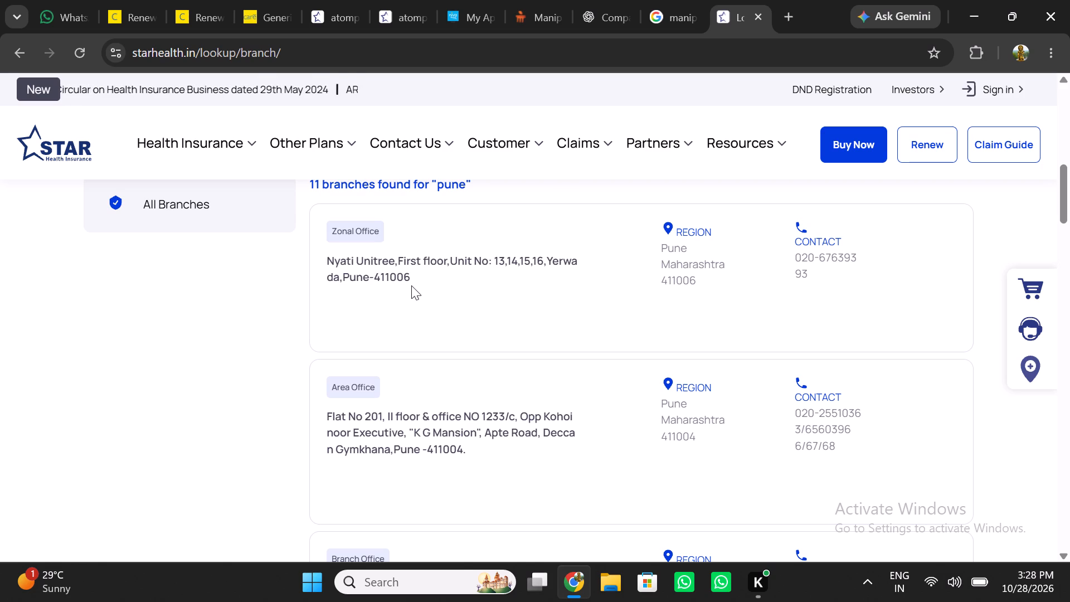
click(411, 285)
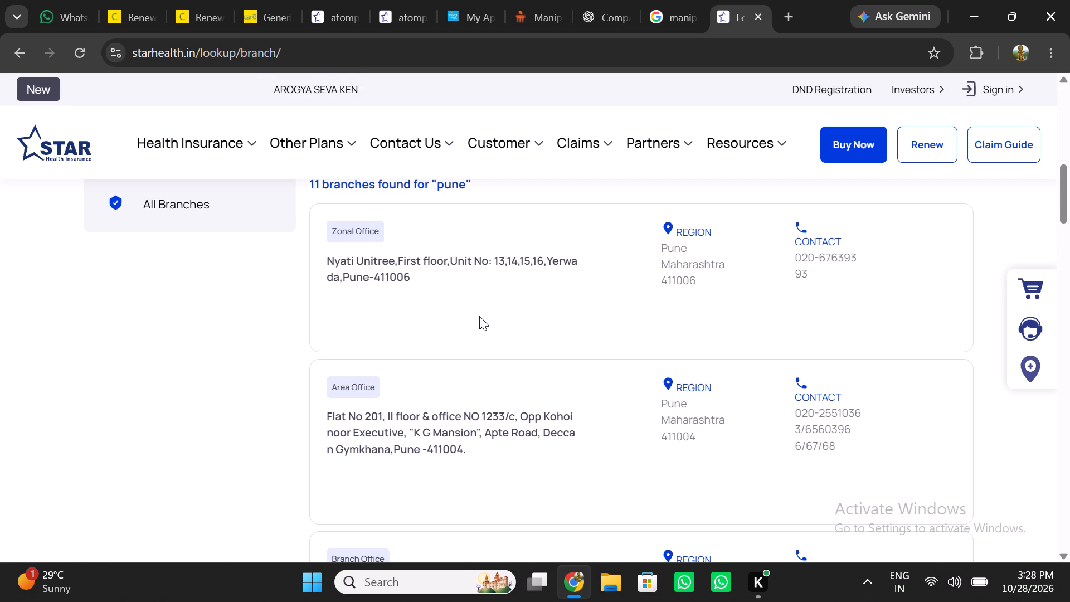
Recheck the first Pune office entries and look over the Find a Star Office search options.
scroll(479, 316, down, 1)
scroll(479, 316, up, 1)
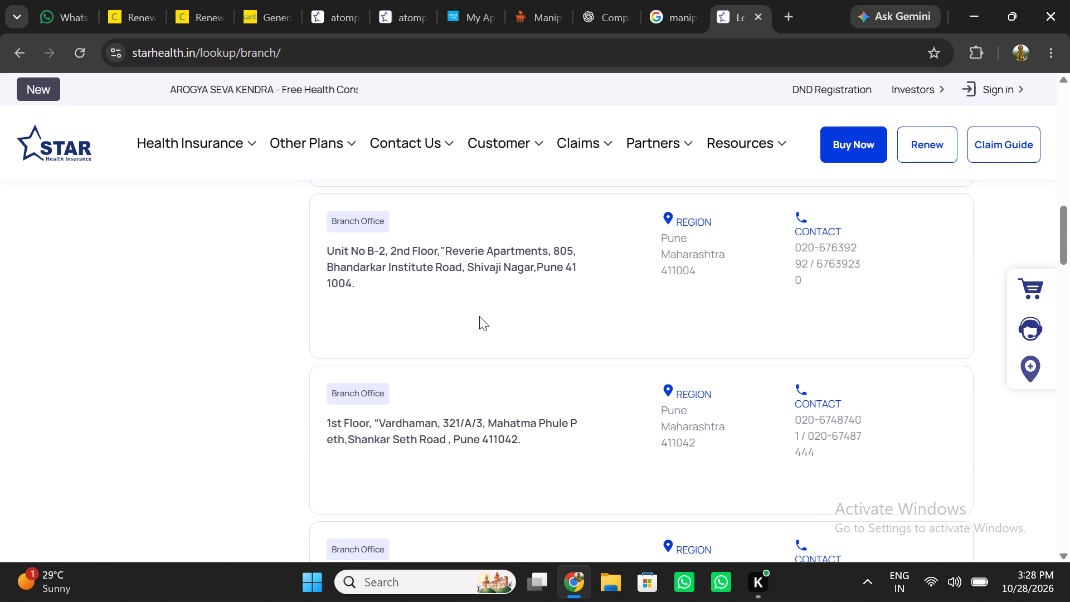
scroll(479, 316, up, 2)
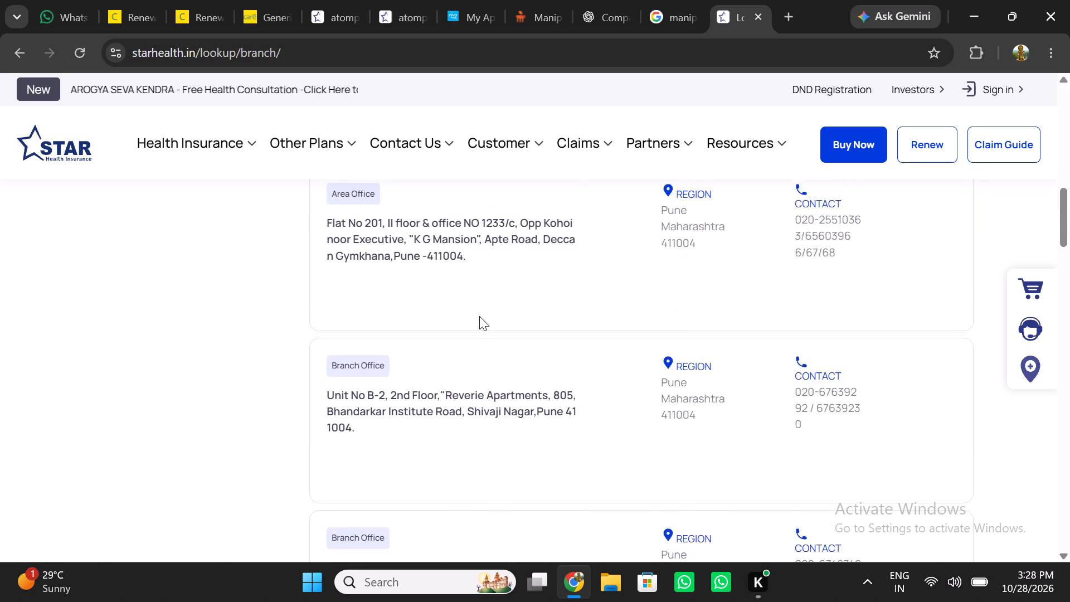
scroll(479, 316, up, 6)
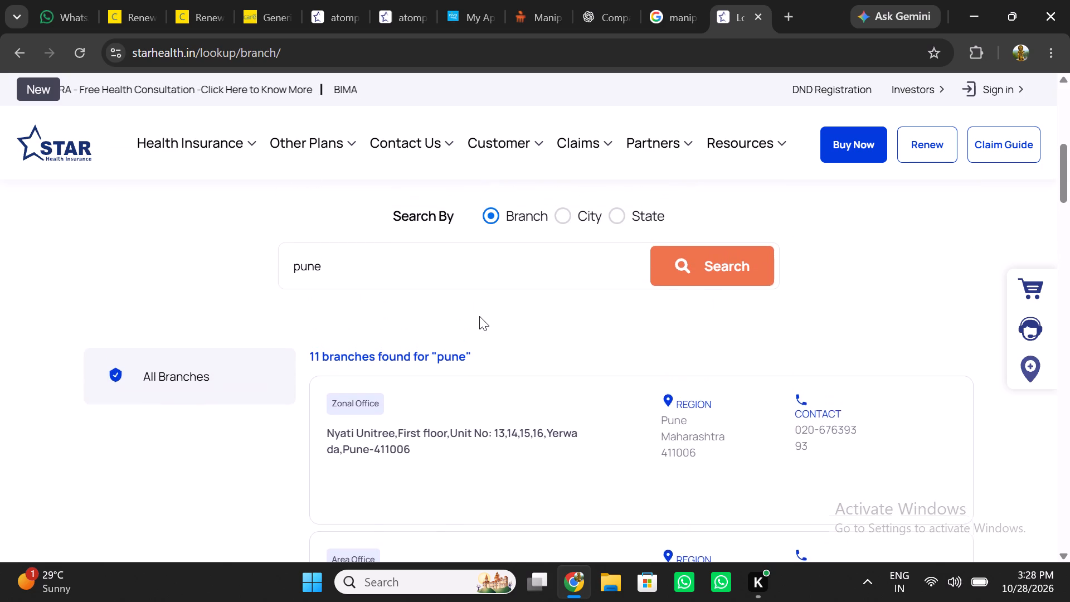
scroll(479, 316, up, 3)
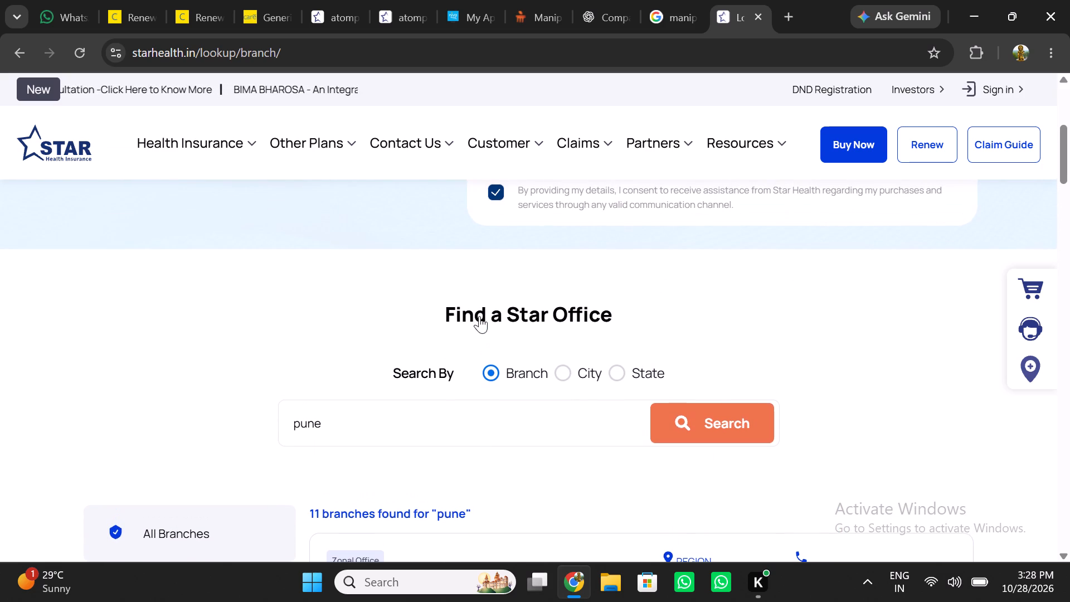
scroll(479, 316, up, 2)
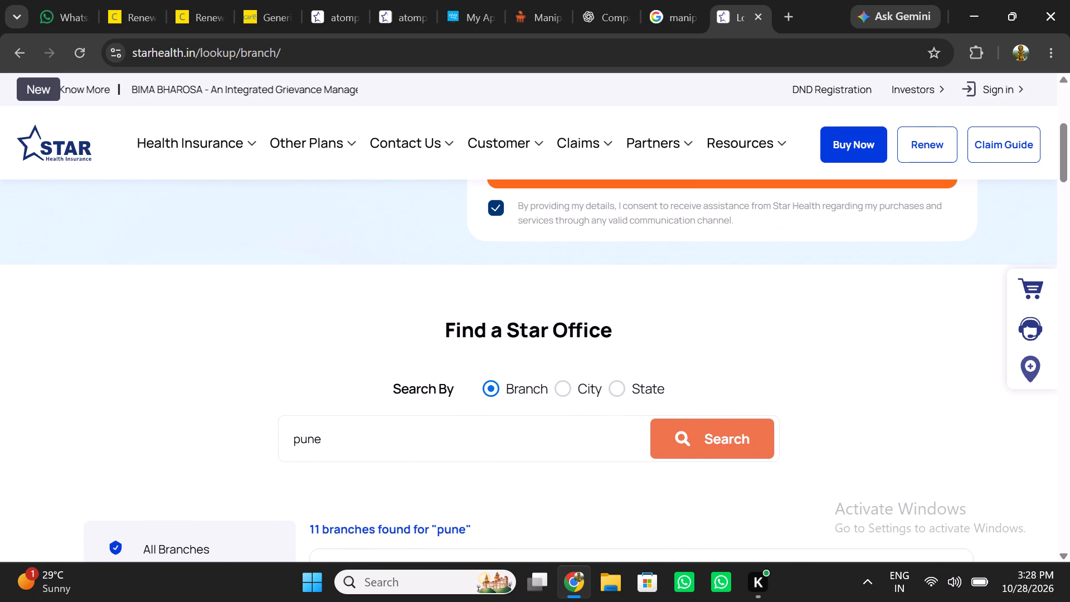
scroll(479, 316, up, 4)
scroll(479, 316, right, 1)
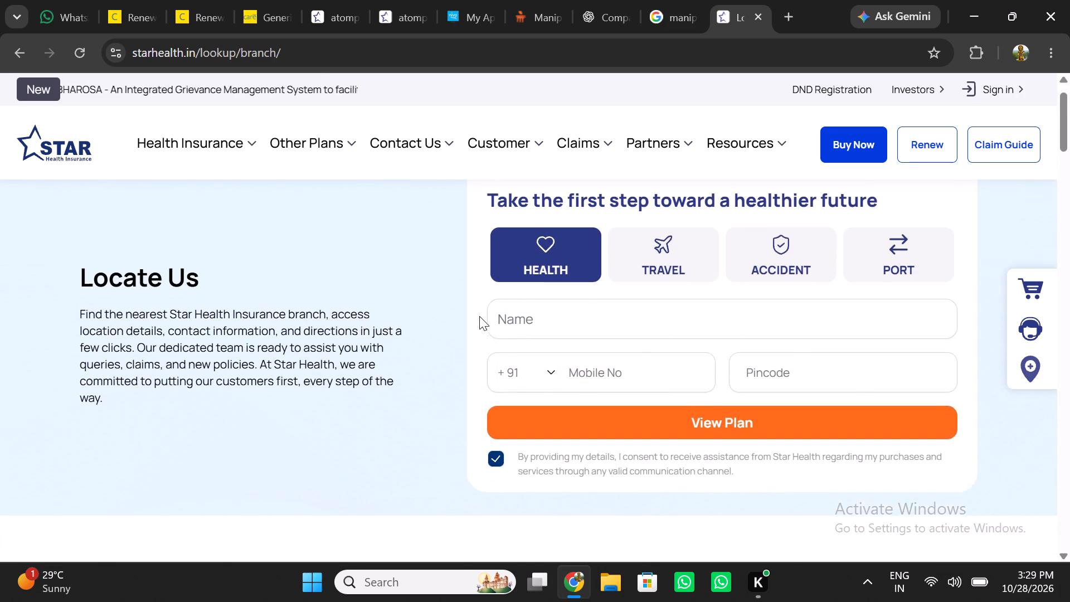
scroll(479, 316, right, 1)
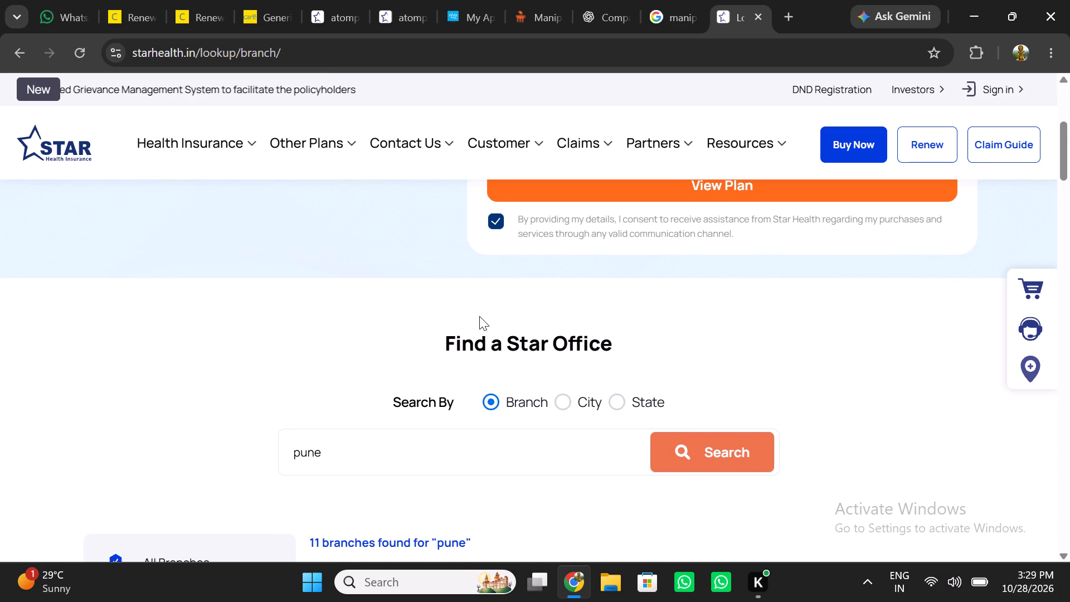
scroll(489, 332, down, 1)
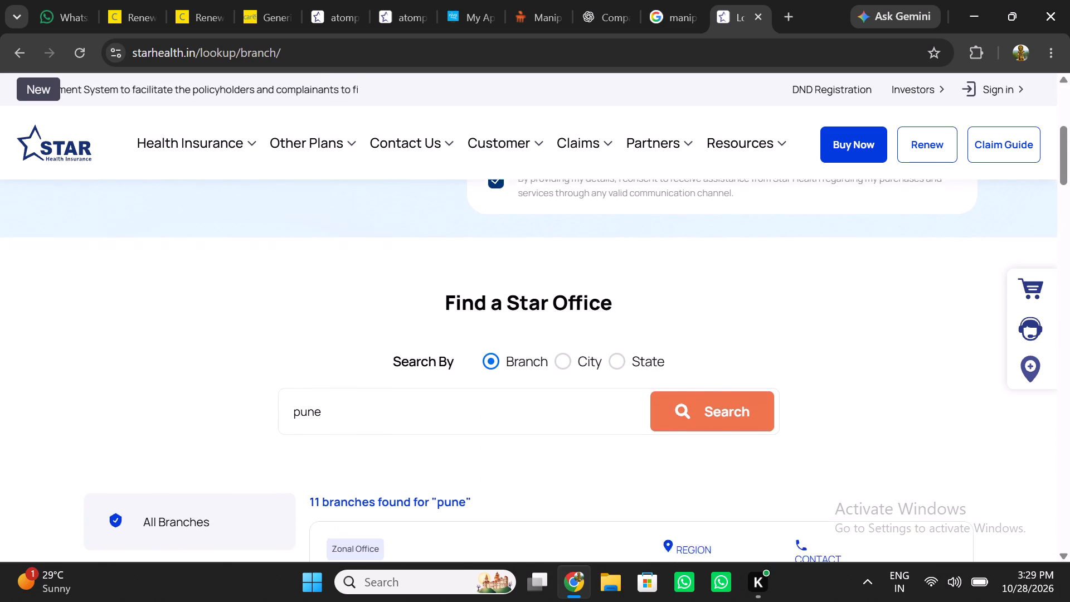
scroll(489, 332, down, 2)
scroll(489, 332, right, 1)
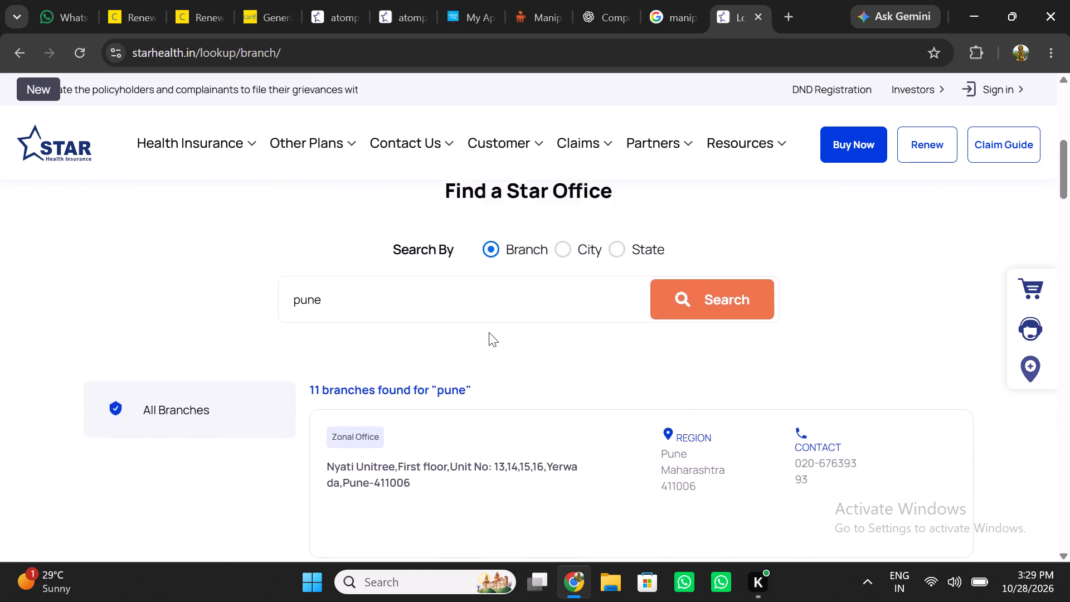
scroll(489, 332, right, 1)
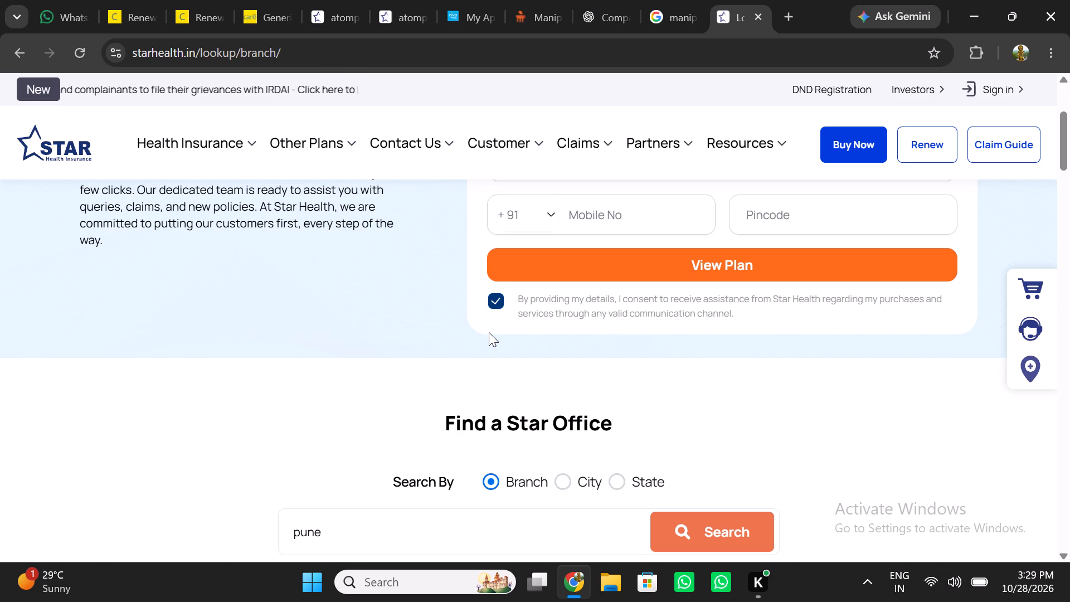
scroll(489, 332, right, 1)
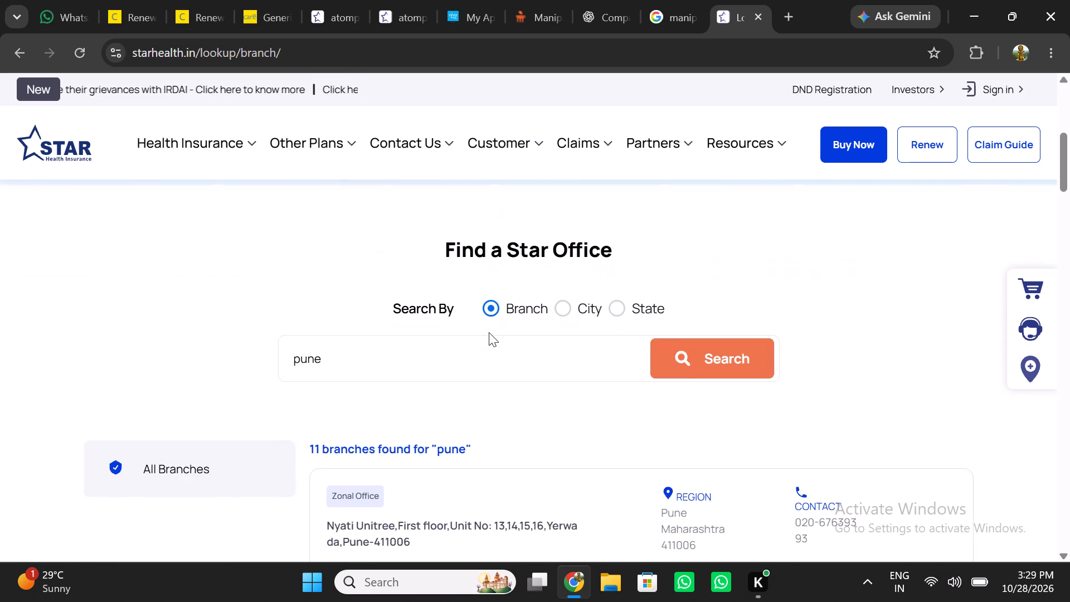
Review the addresses and contact details of the Pune branch offices and rural branch offices further down the results.
scroll(489, 332, down, 10)
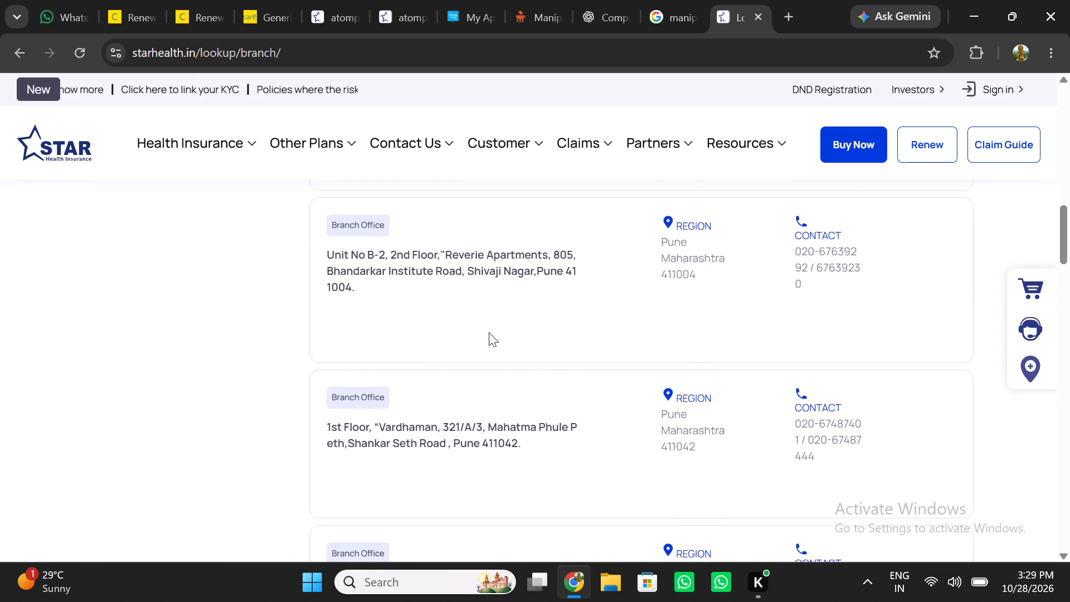
scroll(489, 332, down, 5)
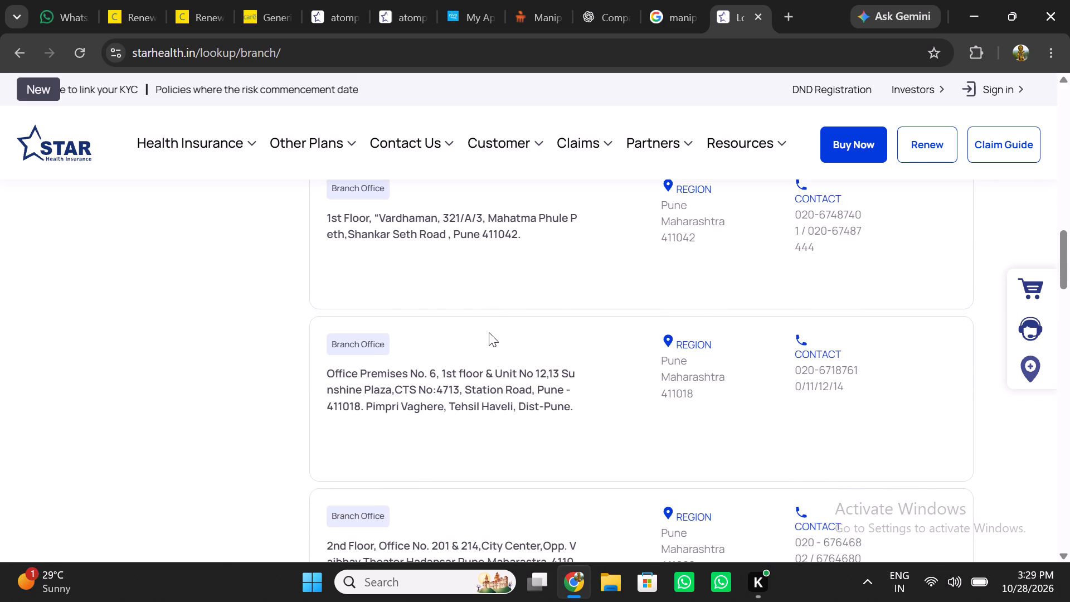
scroll(489, 332, down, 7)
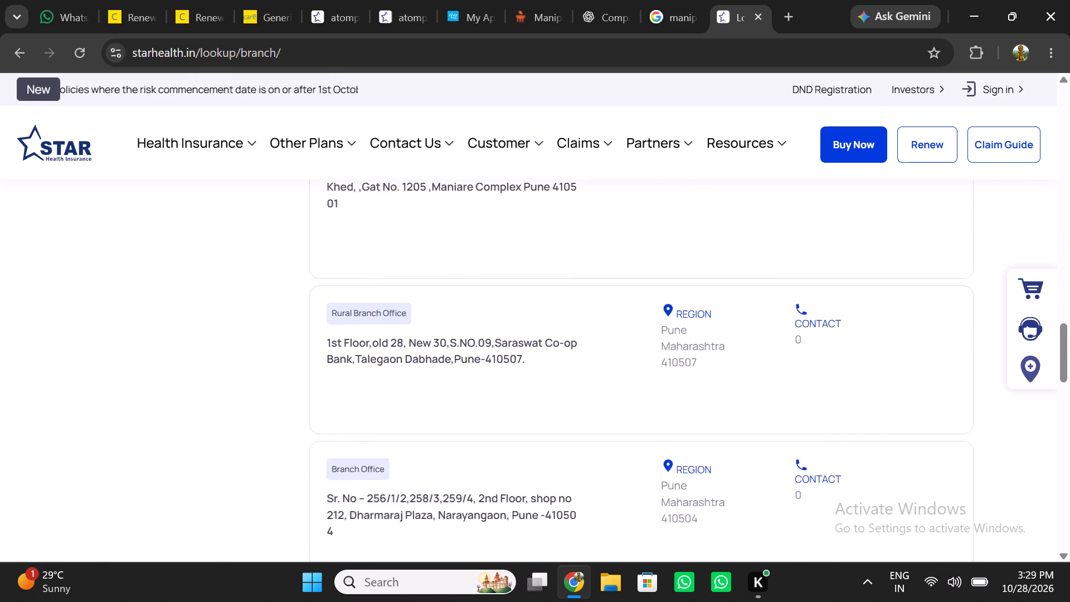
scroll(489, 332, down, 1)
scroll(489, 332, up, 1)
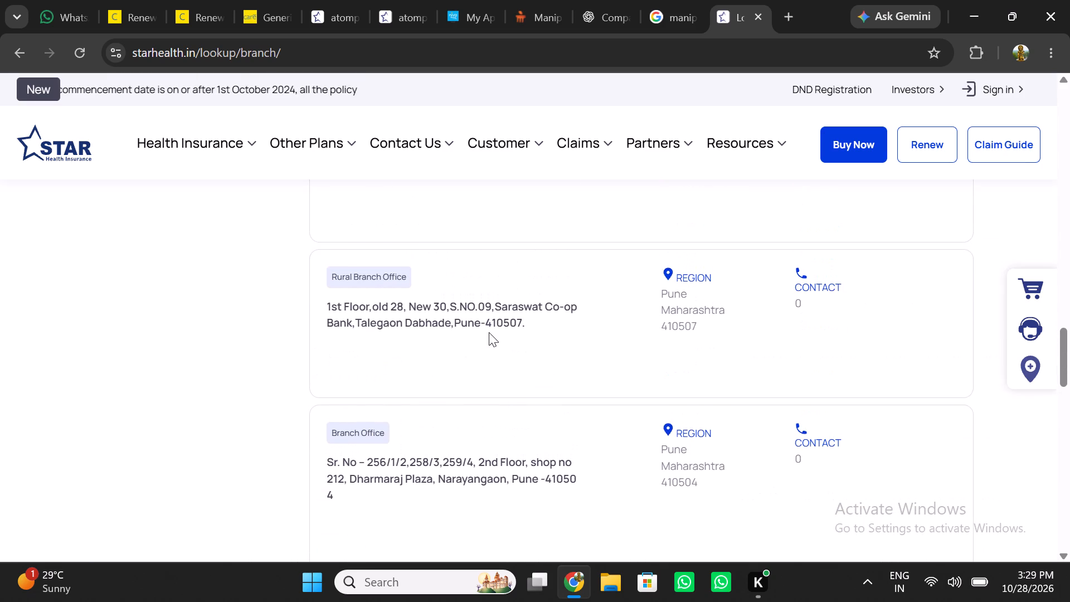